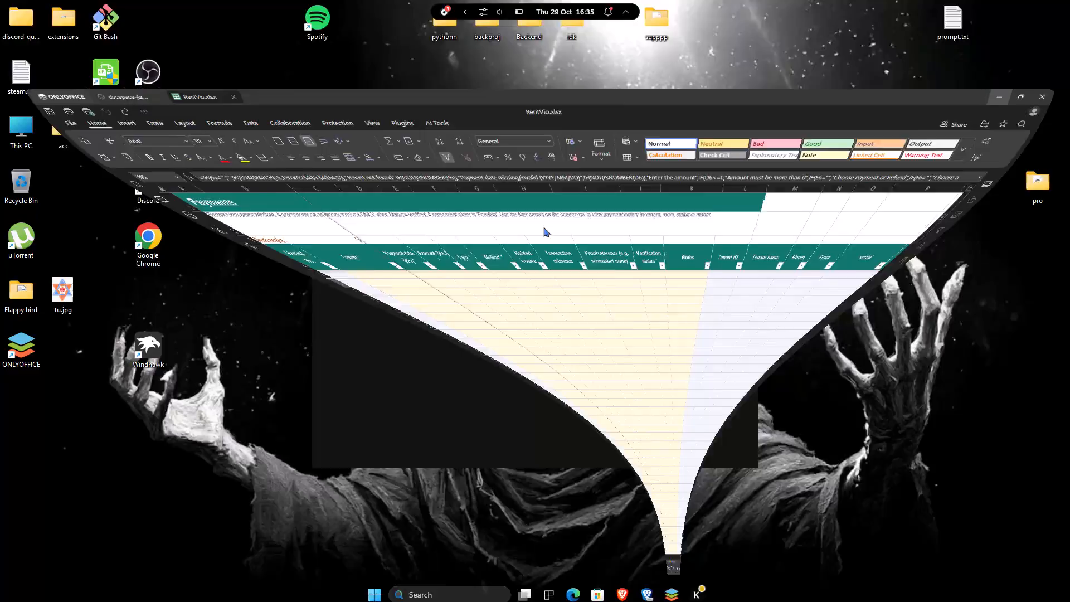
On the Tenants sheet, start the first tenant record in row 5 with tenant ID 1 and full name Ramesh.
scroll(373, 271, up, 4)
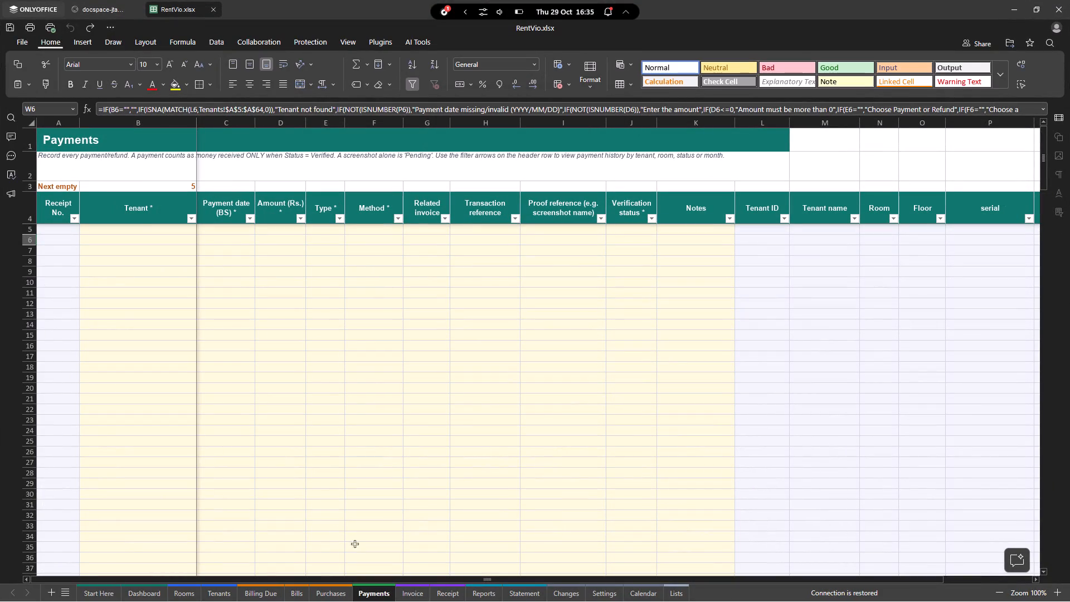
click(223, 591)
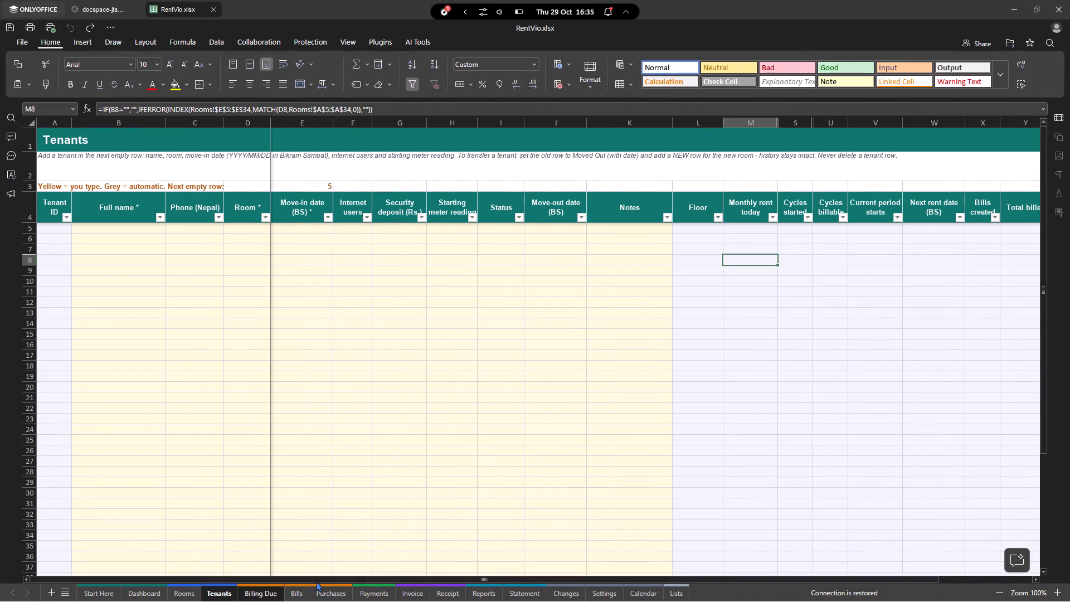
click(55, 229)
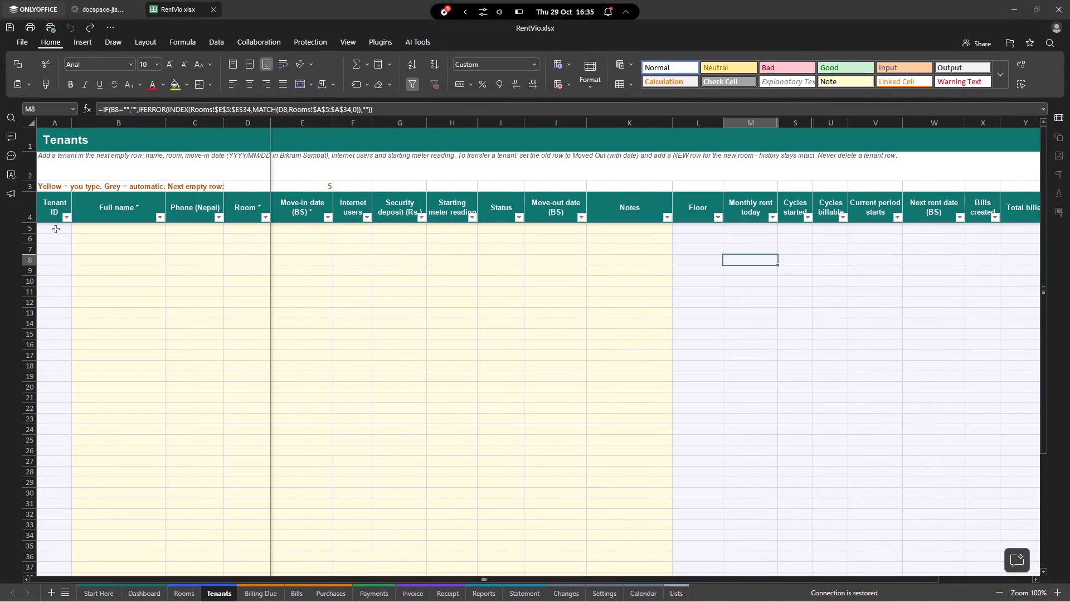
key(1)
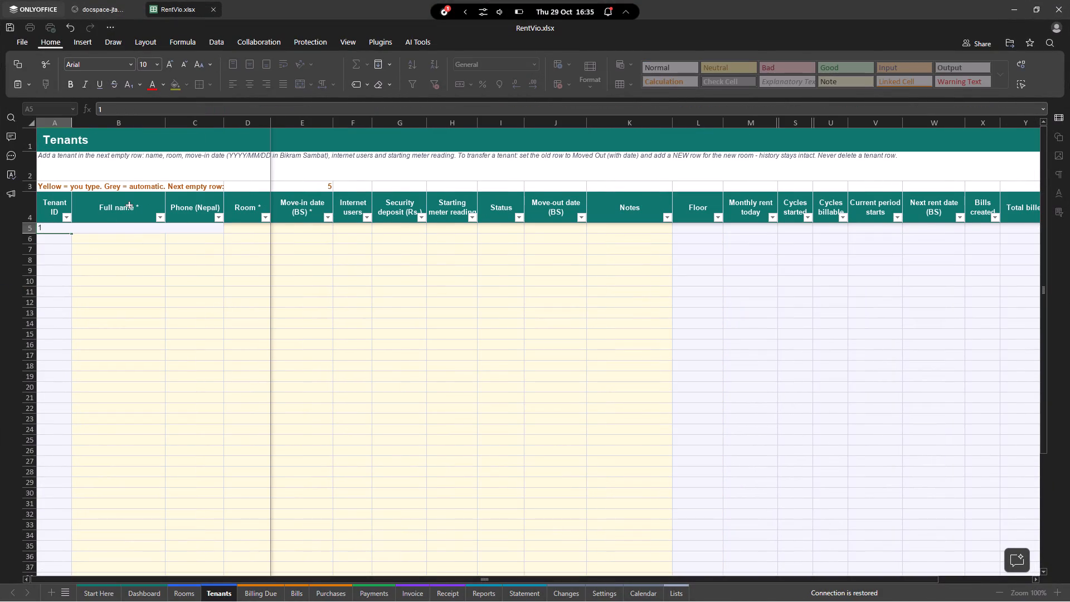
key(Right)
key(Right)
key(Left)
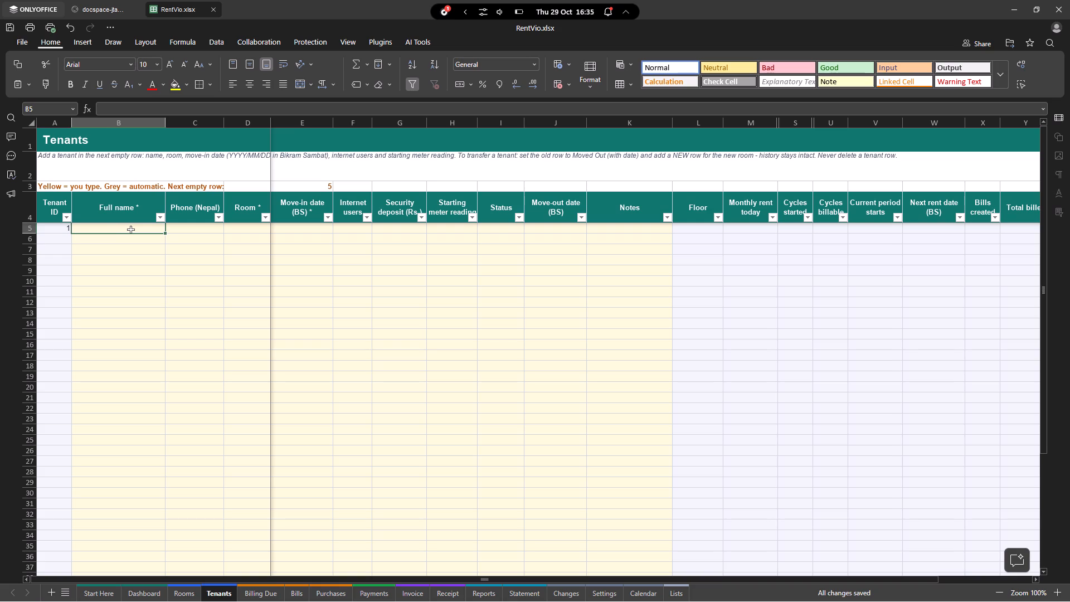
text(Ramesh)
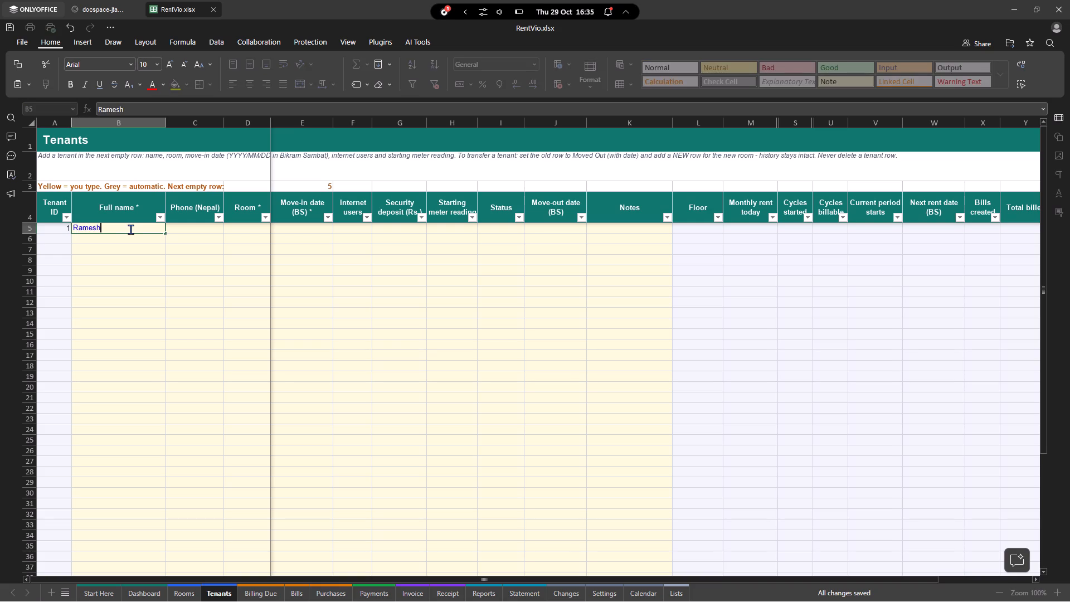
key(Right)
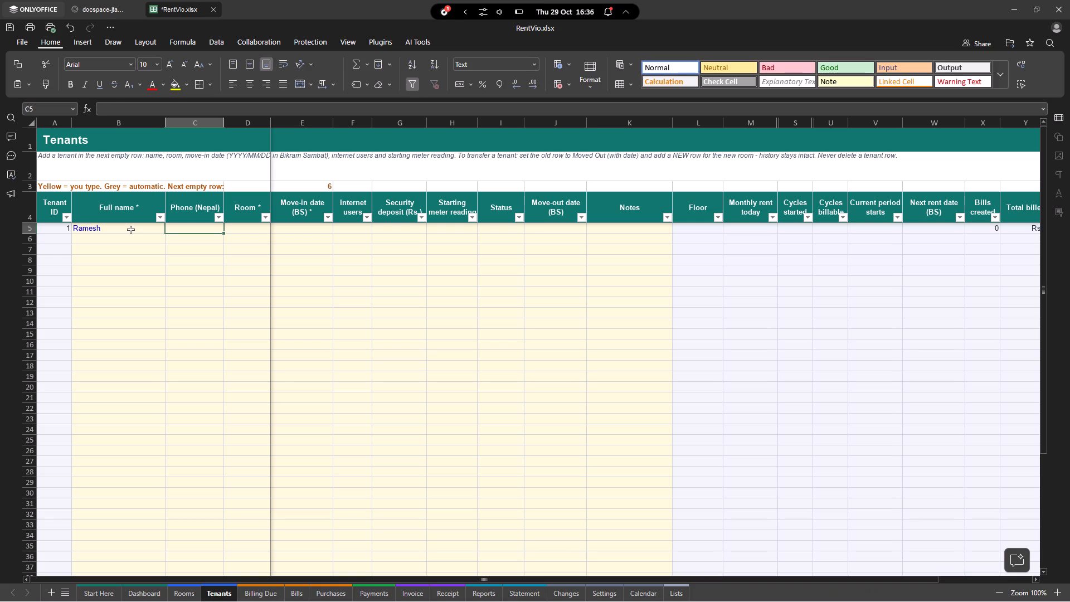
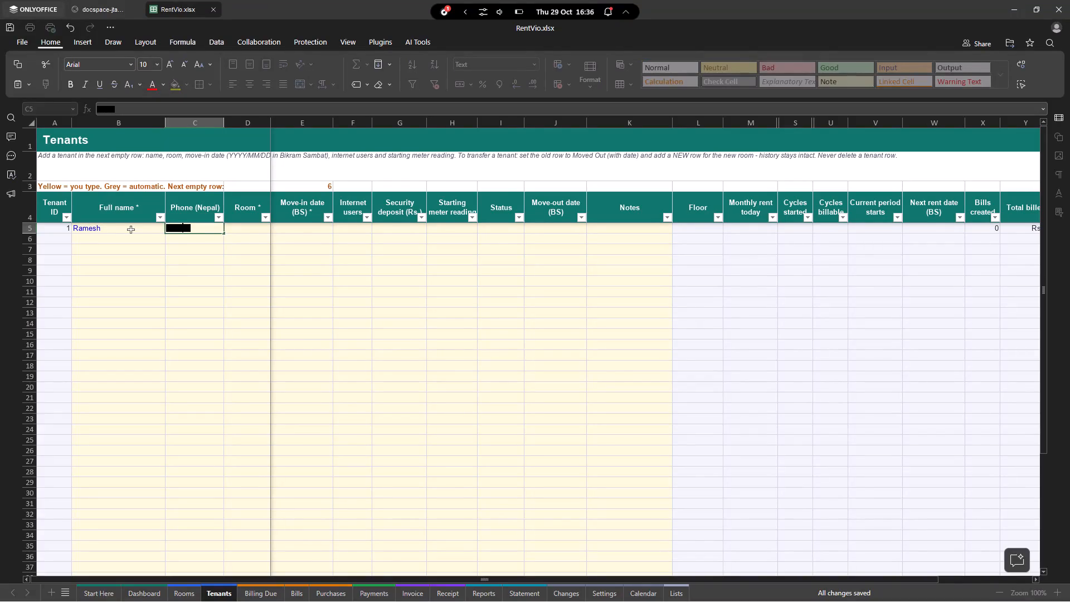
Finish entering the phone number of the first tenant, Ramesh, in row 5.
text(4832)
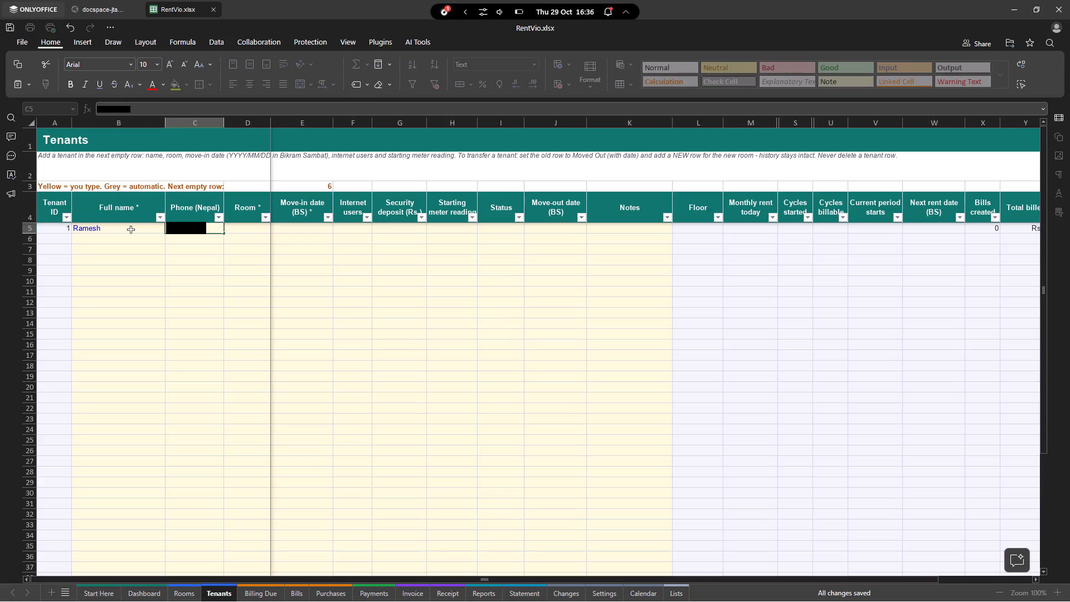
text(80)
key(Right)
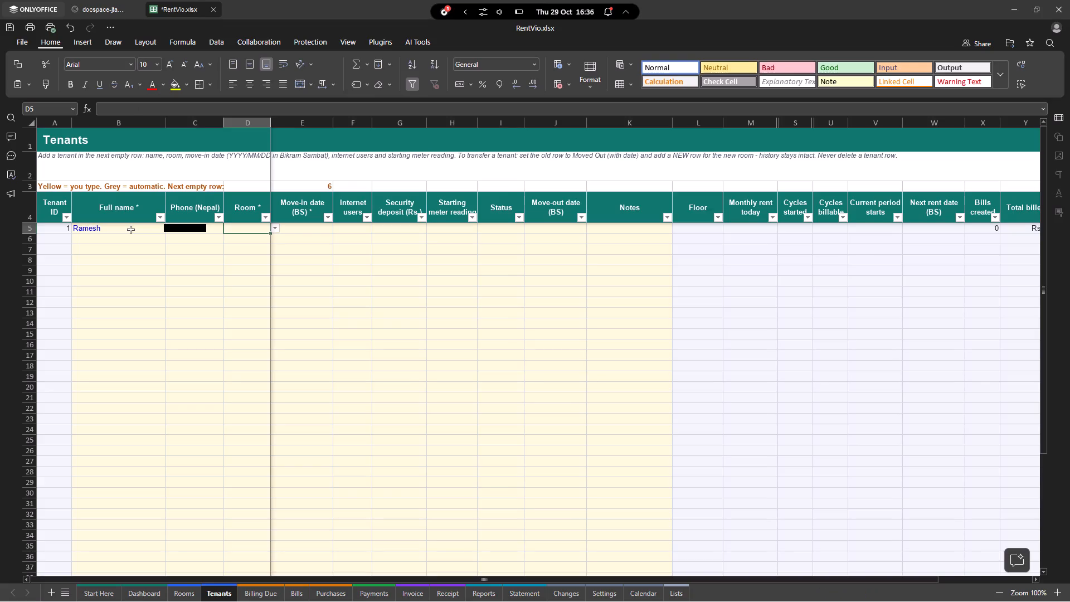
Assign Room 1 to the tenant in row 5.
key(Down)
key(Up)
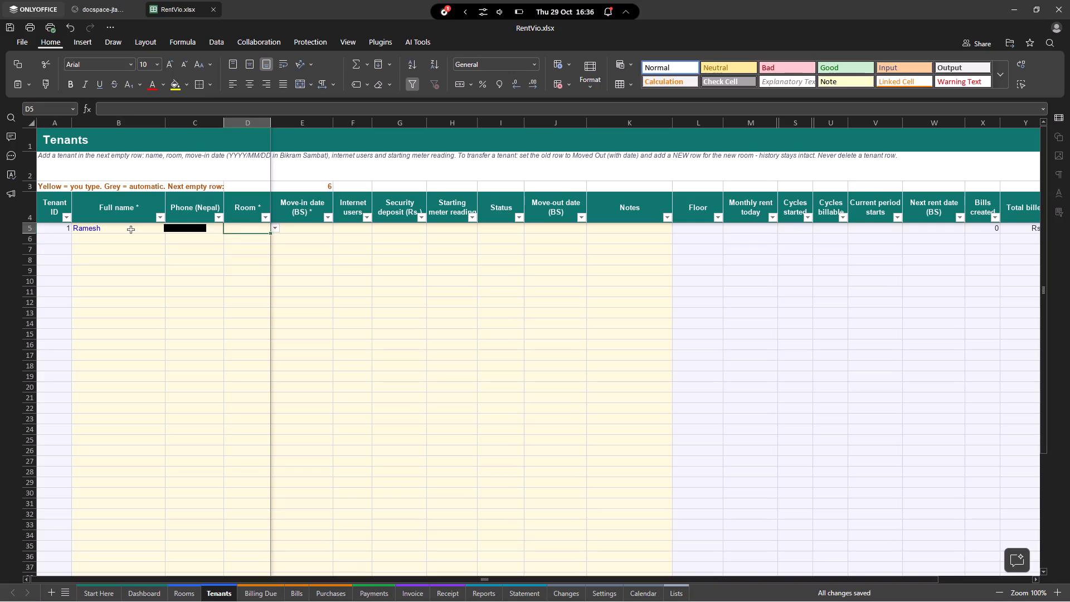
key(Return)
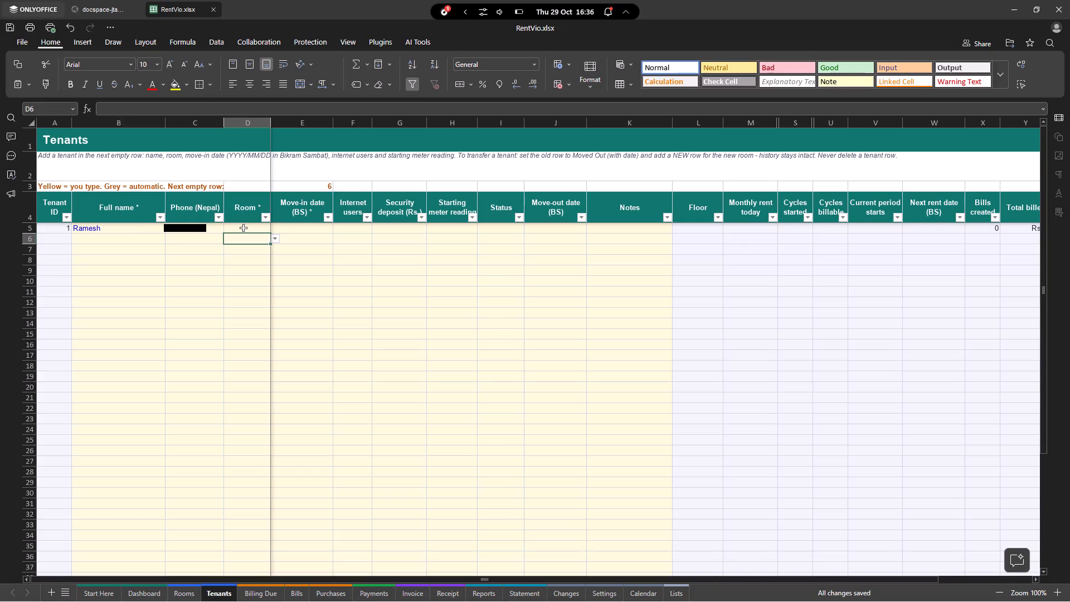
click(245, 227)
click(276, 228)
click(244, 246)
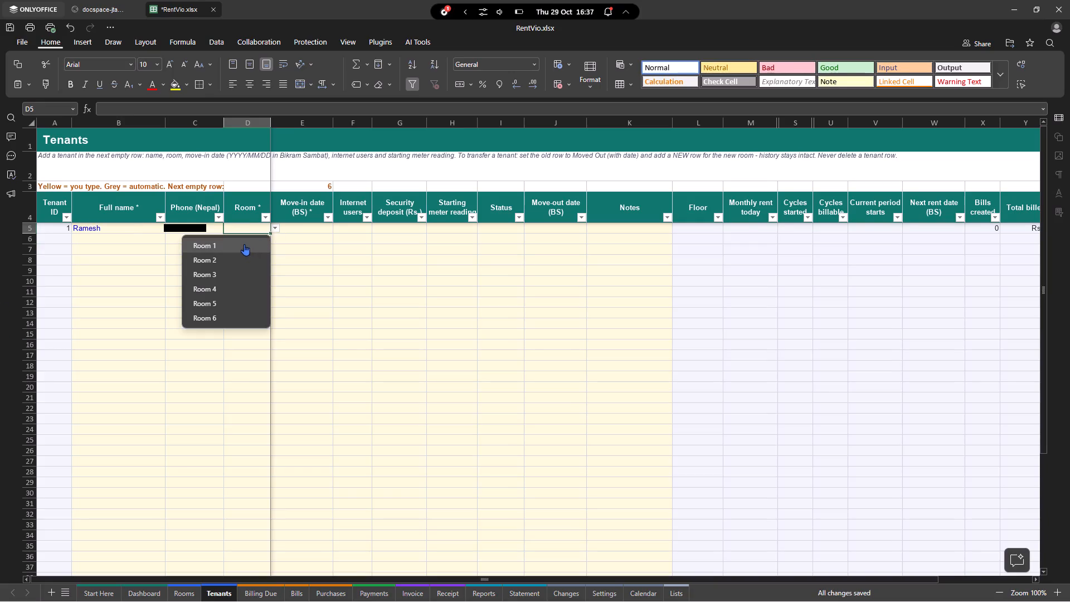
Enter 2083/07/01 as the move-in date (BS) of the tenant in row 5.
click(291, 227)
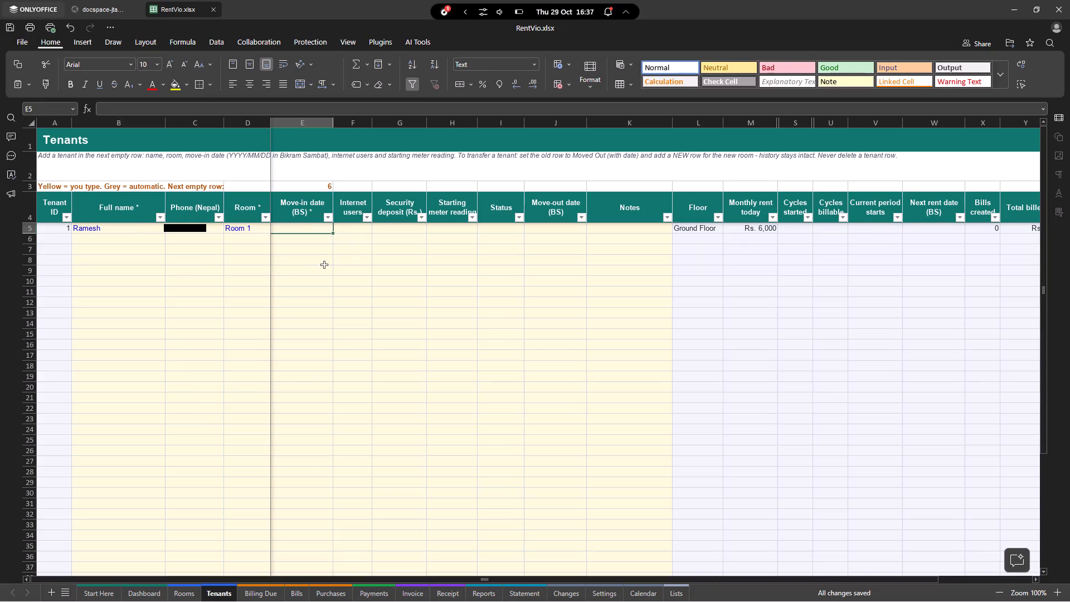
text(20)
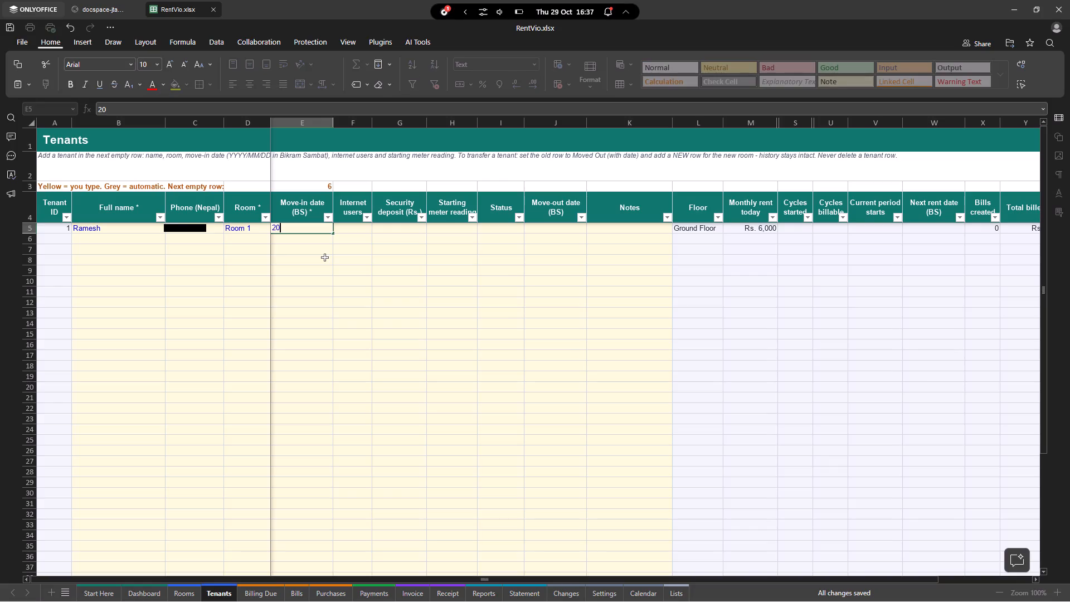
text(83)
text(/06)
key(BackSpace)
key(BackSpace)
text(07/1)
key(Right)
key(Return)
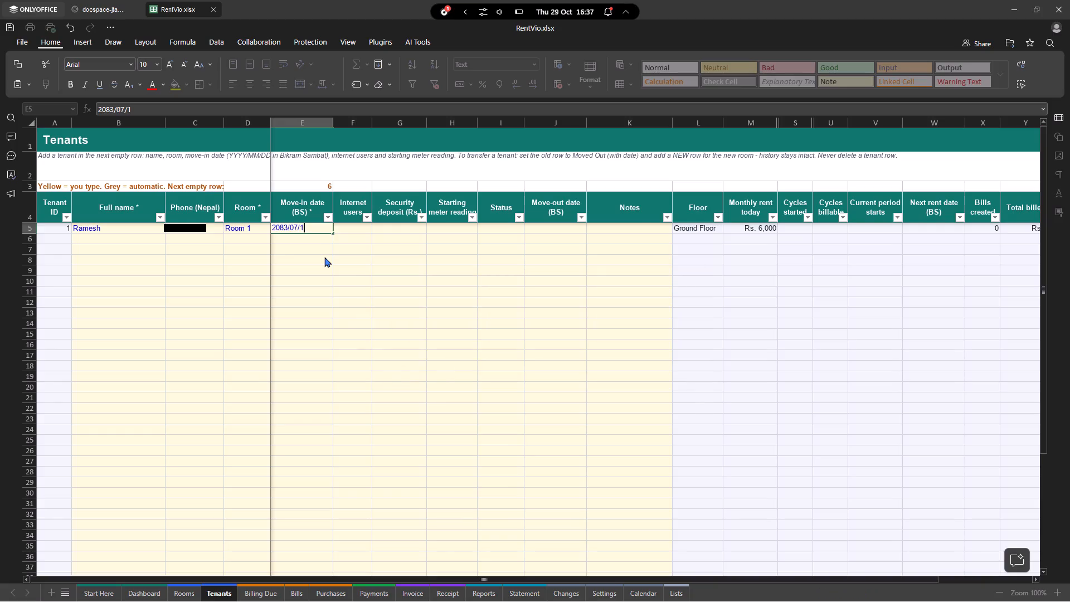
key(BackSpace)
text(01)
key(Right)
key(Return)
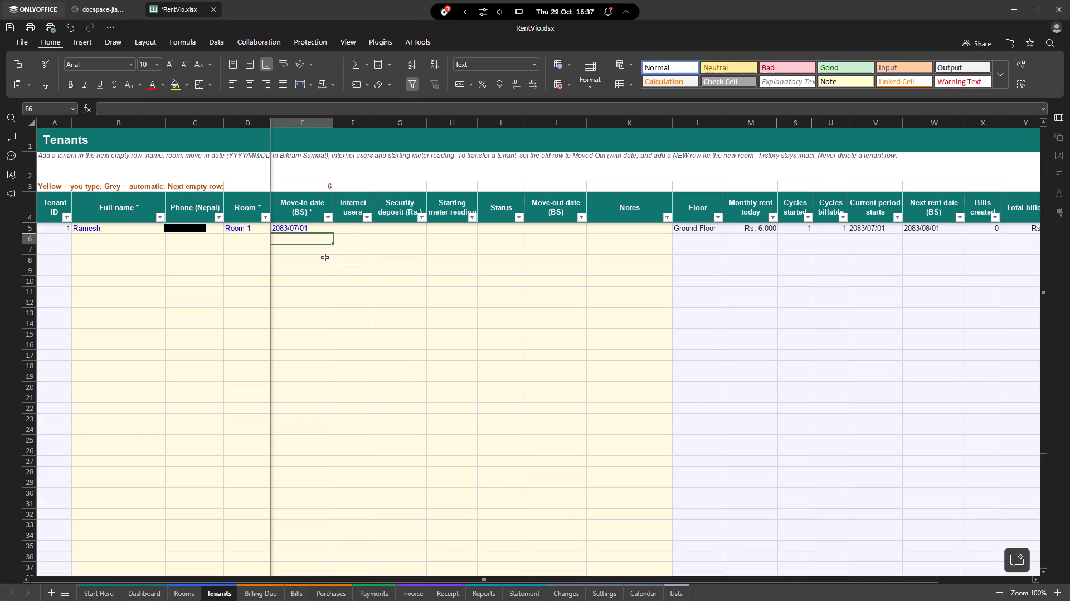
For the tenant in row 5, enter 0 internet users and a starting meter reading of 100, leaving the security deposit blank.
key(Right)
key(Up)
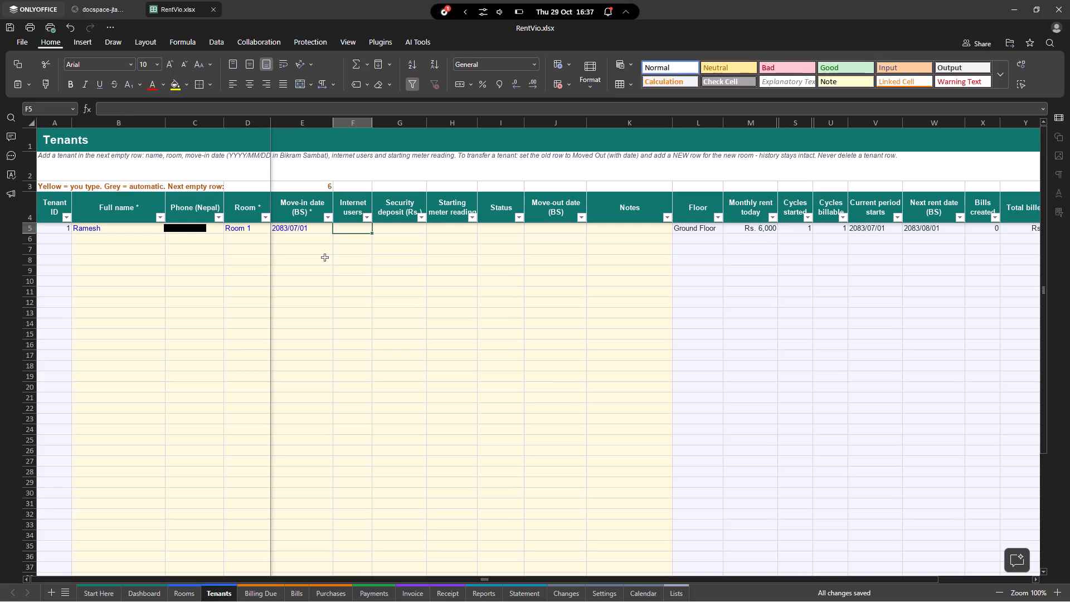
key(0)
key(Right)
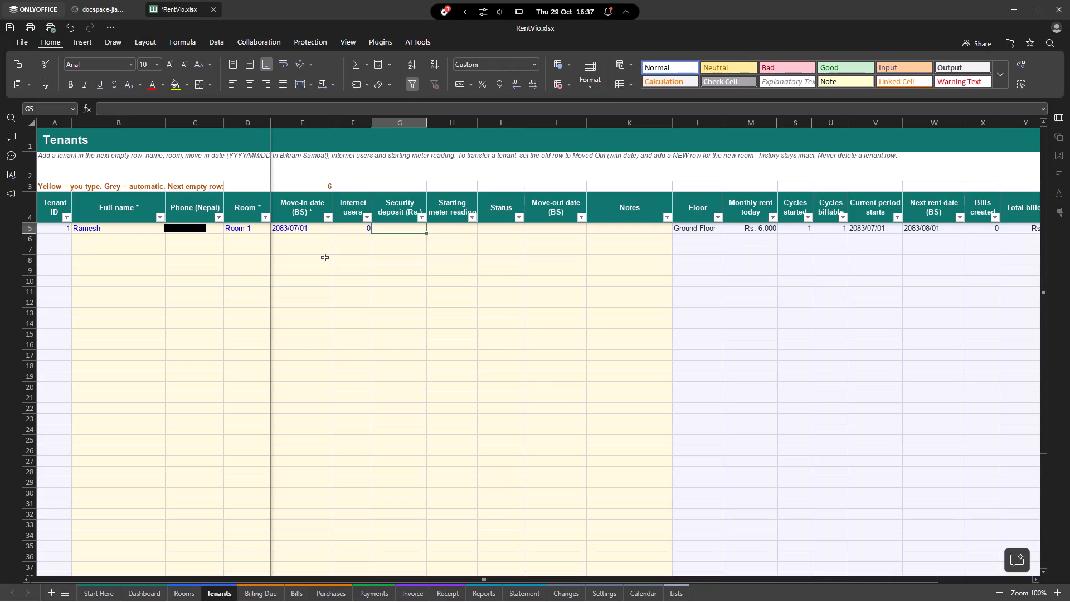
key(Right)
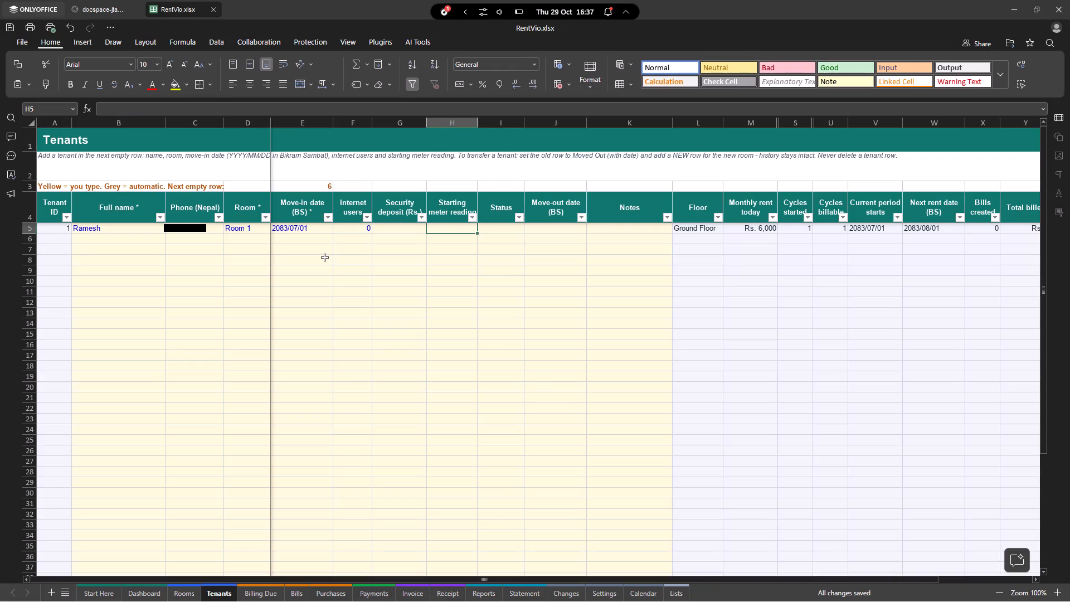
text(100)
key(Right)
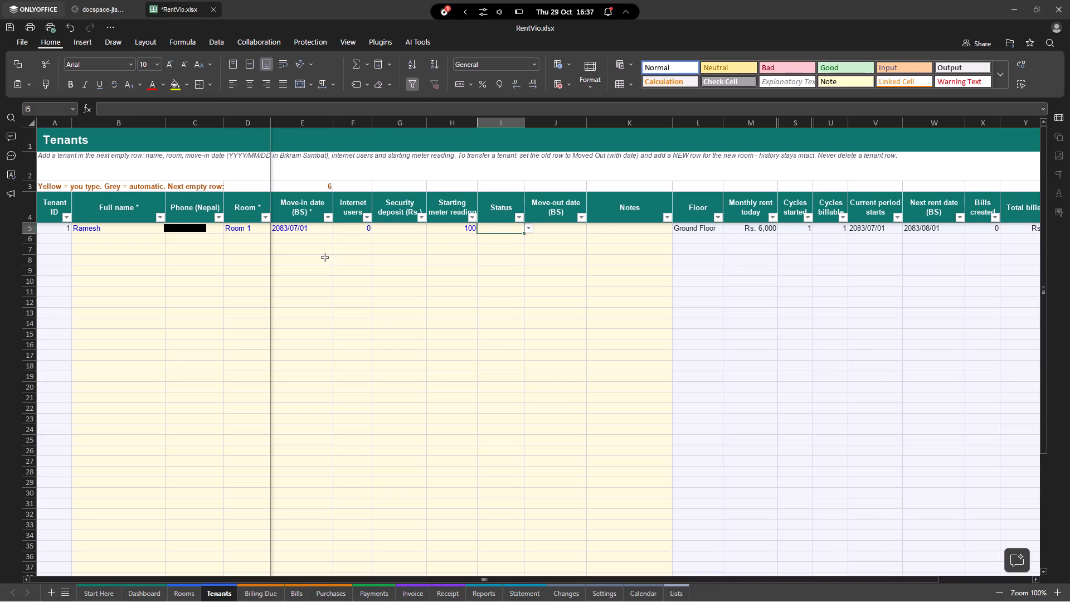
Set the status of the tenant in row 5 to Active.
click(531, 227)
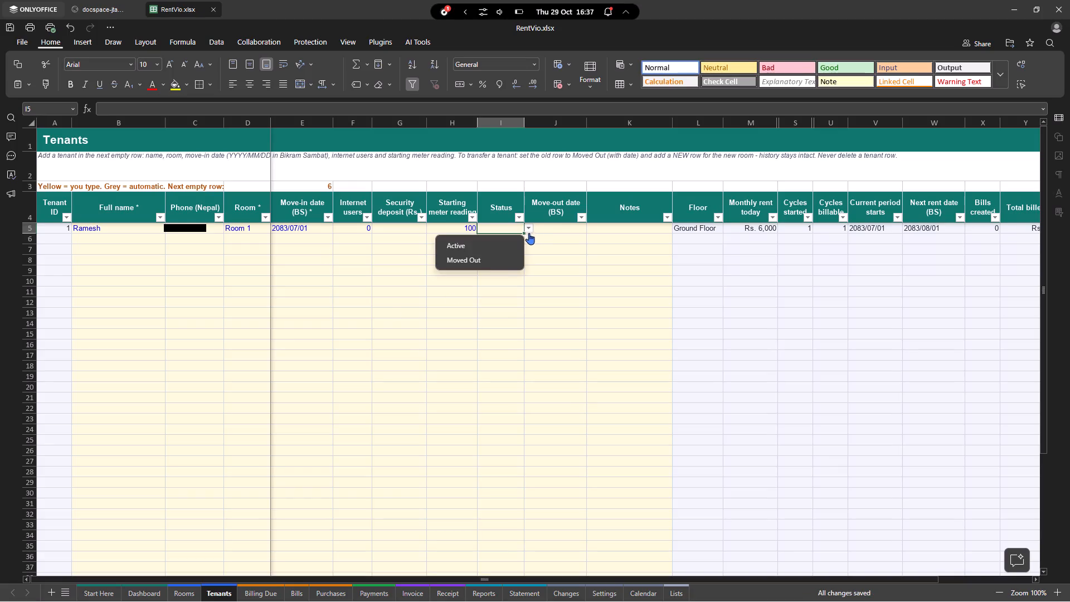
click(487, 249)
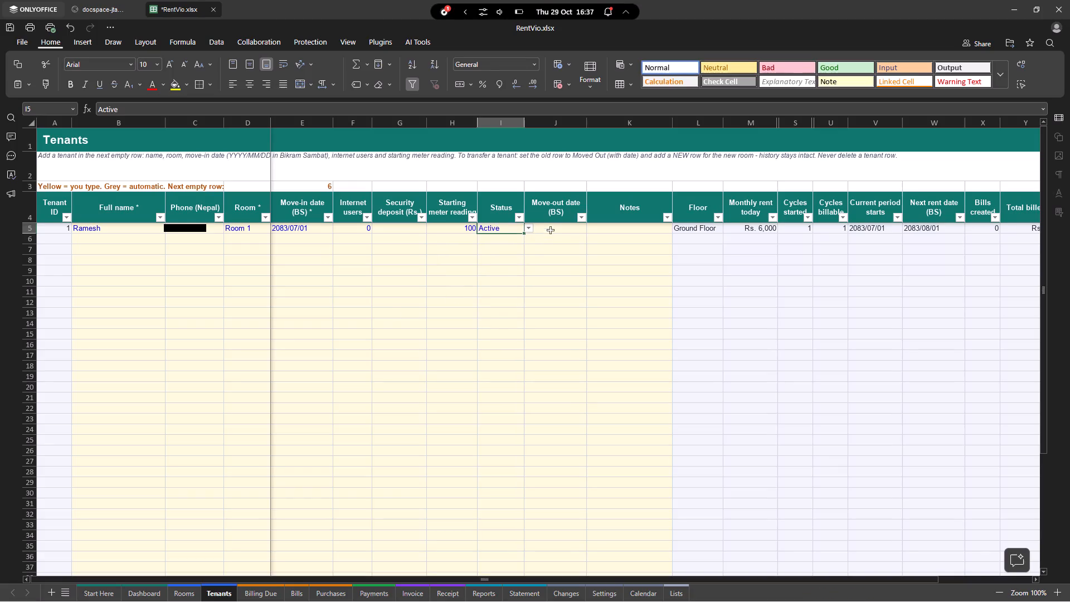
Look over the remaining columns of the row 5 tenant record, from move-out date through the automatic billing, entry check and WhatsApp fields.
click(553, 228)
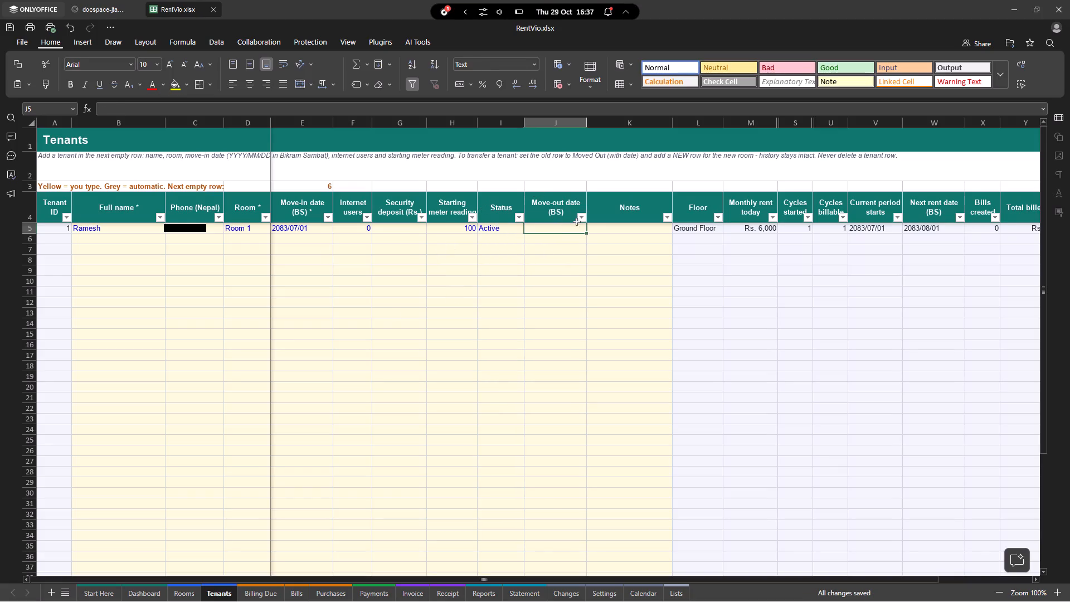
click(617, 226)
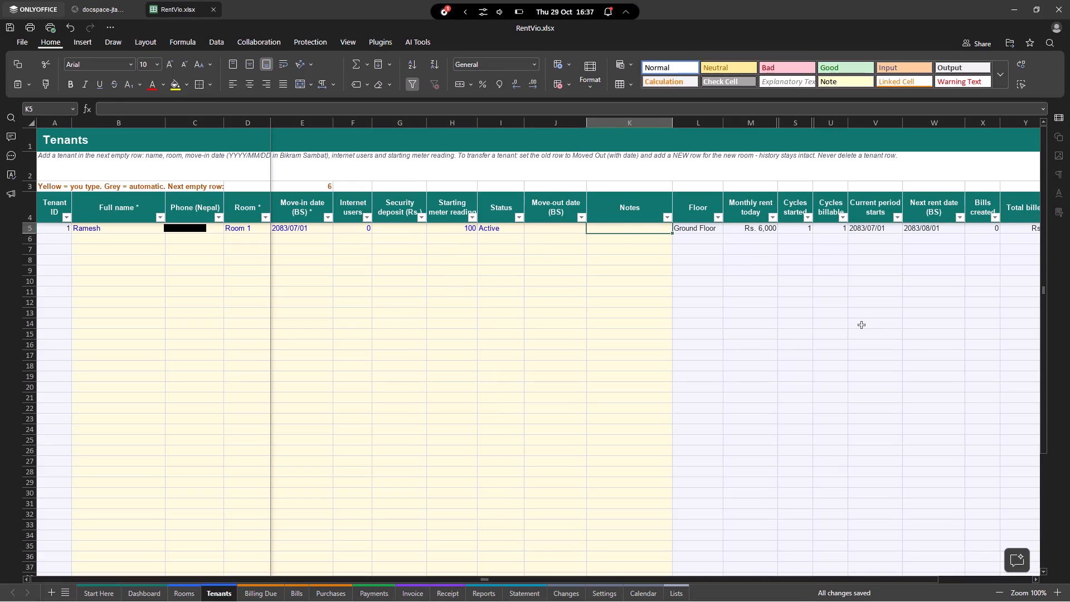
scroll(864, 323, up, 1)
scroll(864, 323, left, 4)
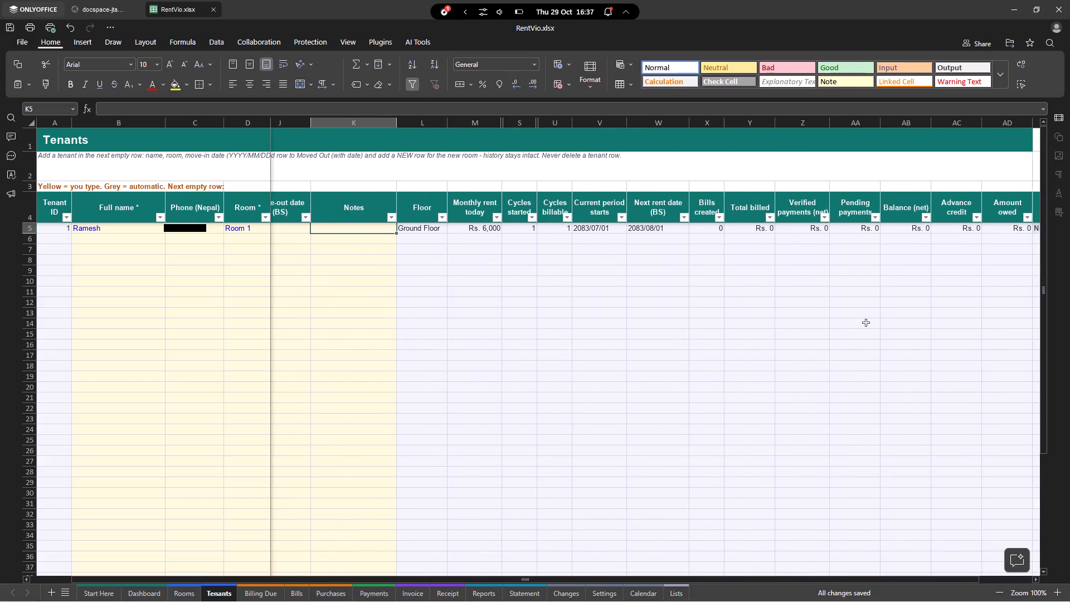
scroll(865, 322, left, 4)
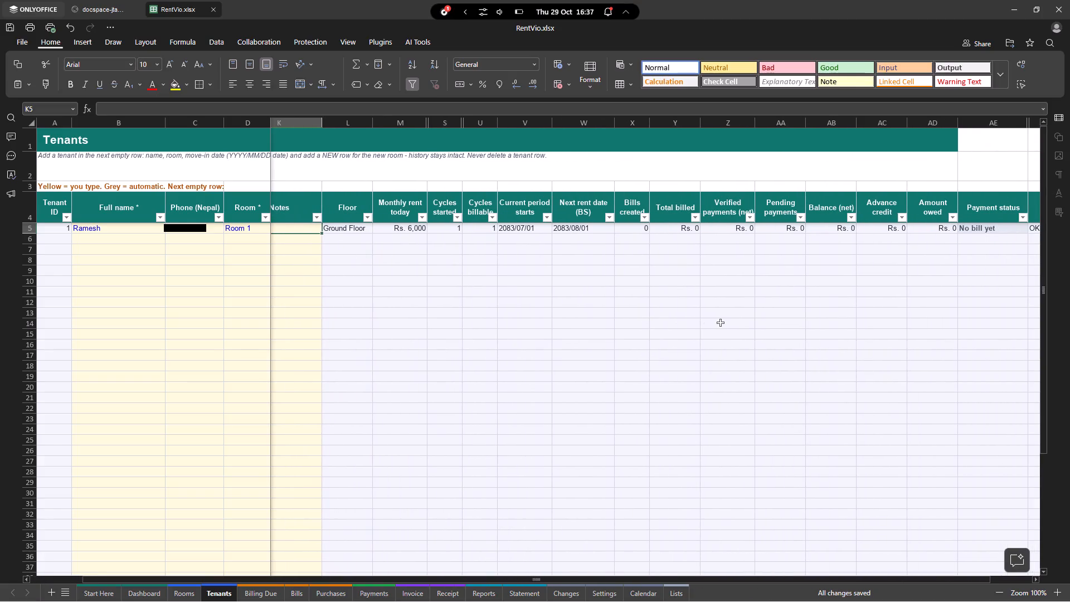
scroll(720, 322, left, 8)
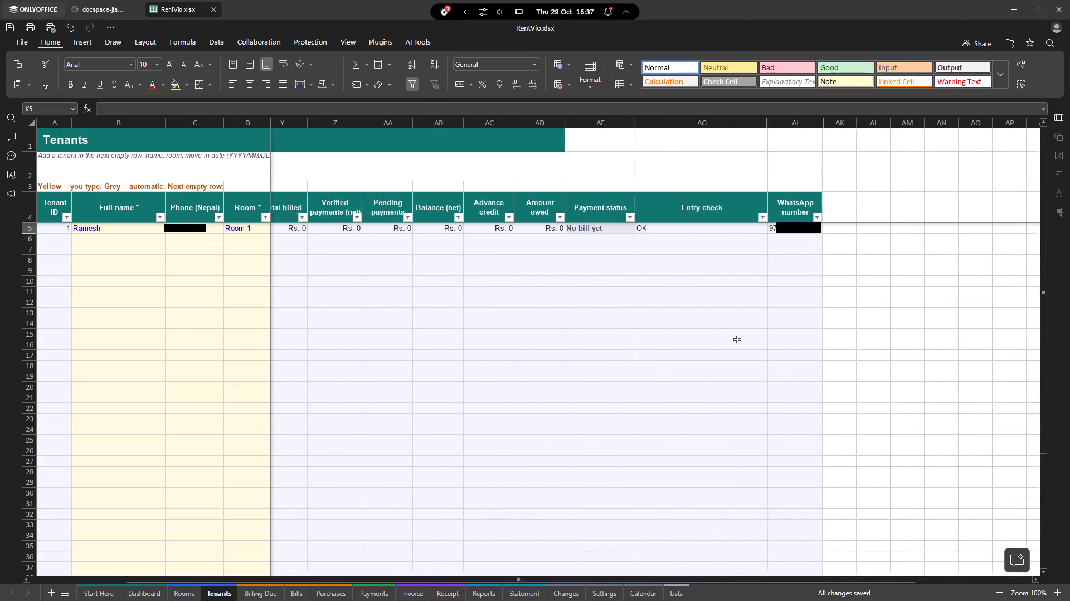
scroll(737, 339, right, 7)
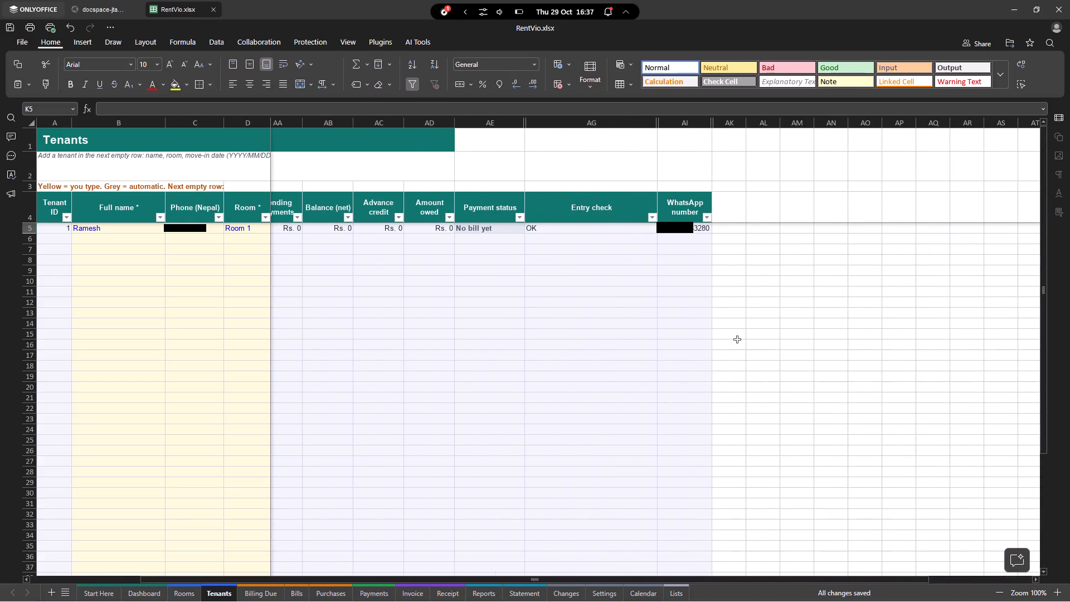
scroll(737, 339, right, 8)
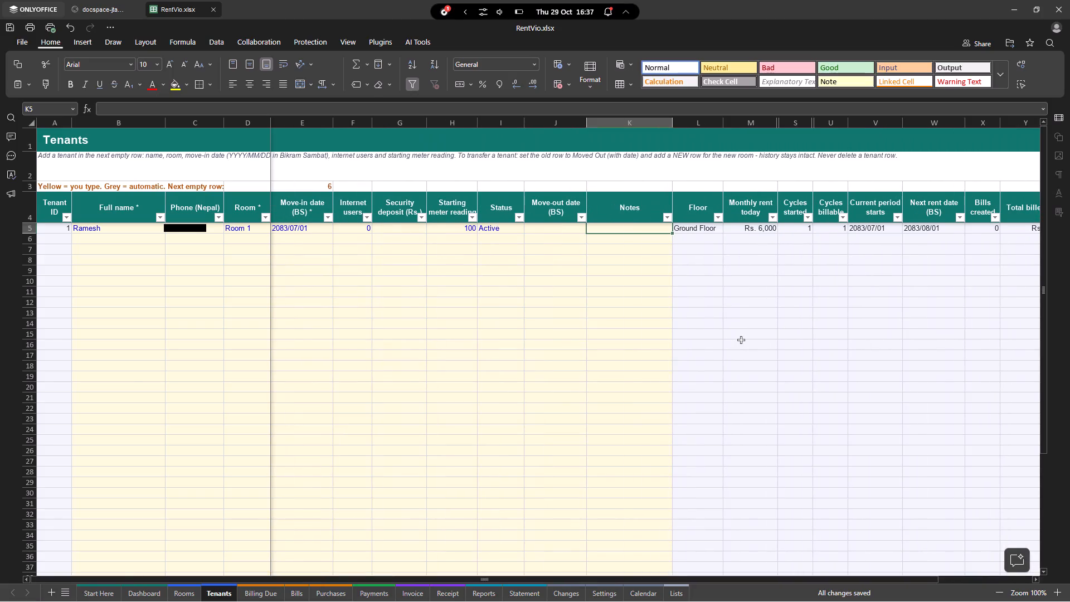
scroll(741, 343, right, 2)
Start a second tenant record in row 6 with tenant ID 2.
click(51, 237)
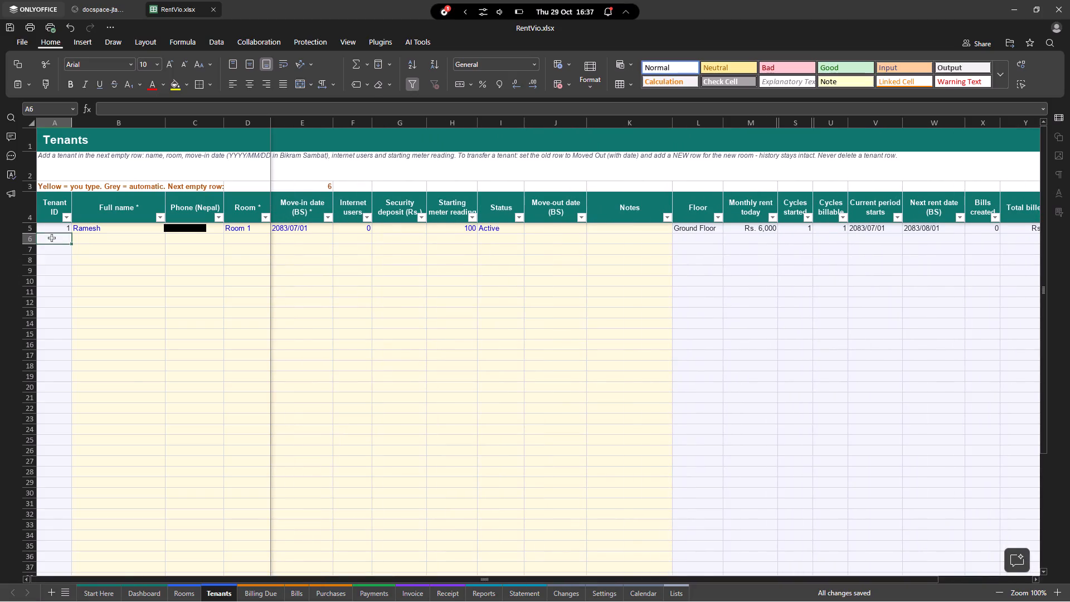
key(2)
click(113, 237)
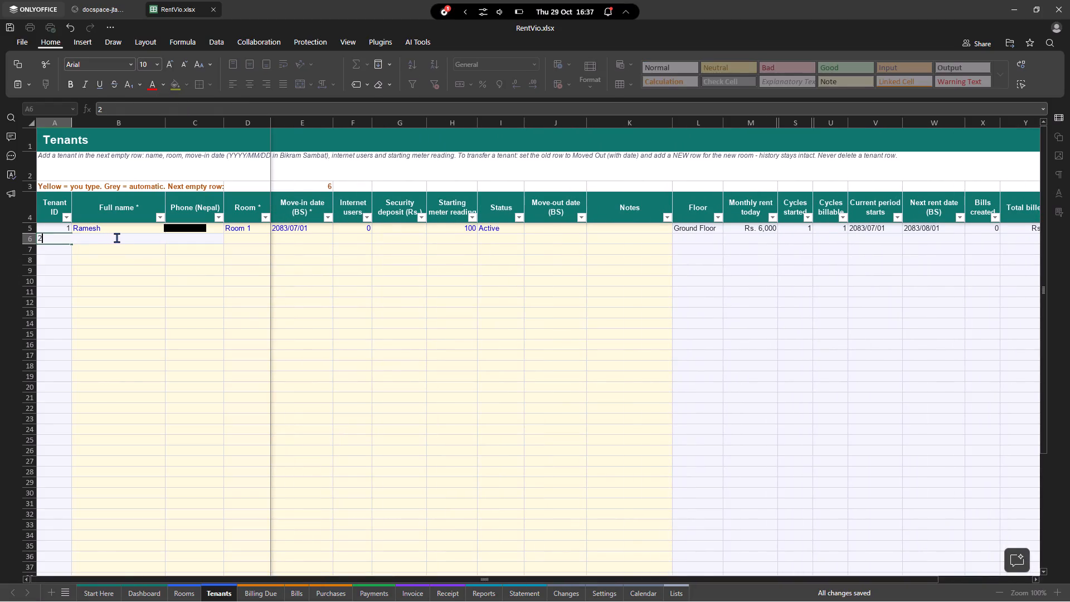
key(Right)
key(Down)
key(Return)
Enter the second tenant's full name, with capitalised first name and surname, in row 6.
key(Right)
key(Up)
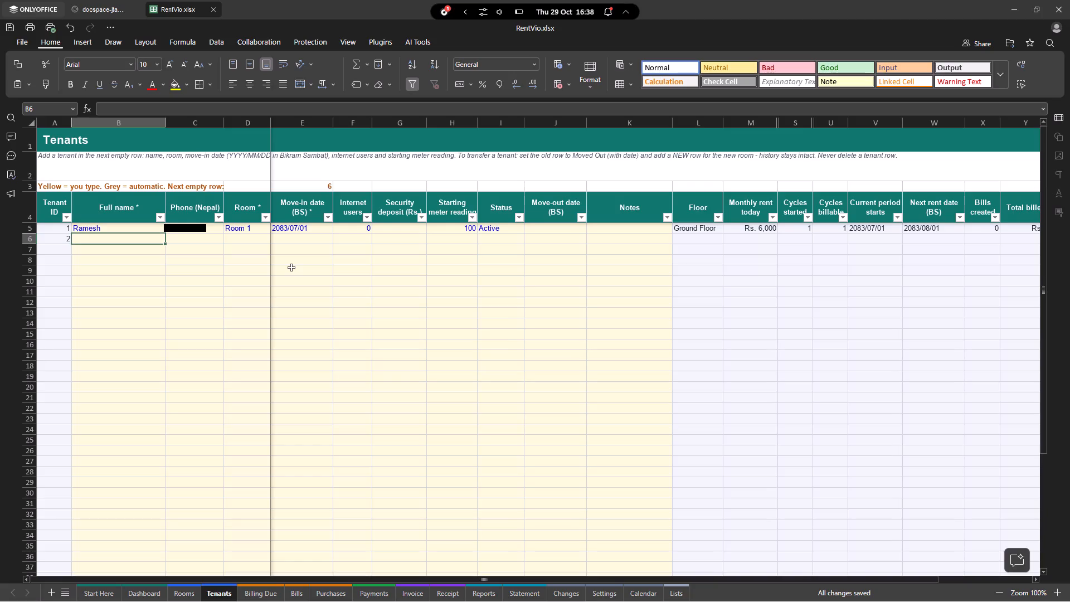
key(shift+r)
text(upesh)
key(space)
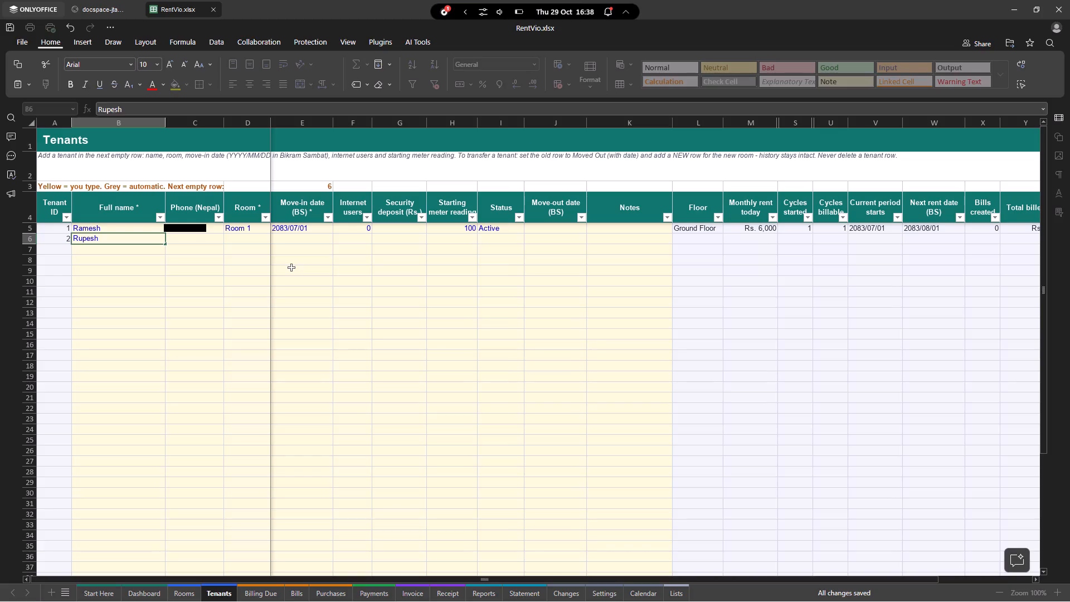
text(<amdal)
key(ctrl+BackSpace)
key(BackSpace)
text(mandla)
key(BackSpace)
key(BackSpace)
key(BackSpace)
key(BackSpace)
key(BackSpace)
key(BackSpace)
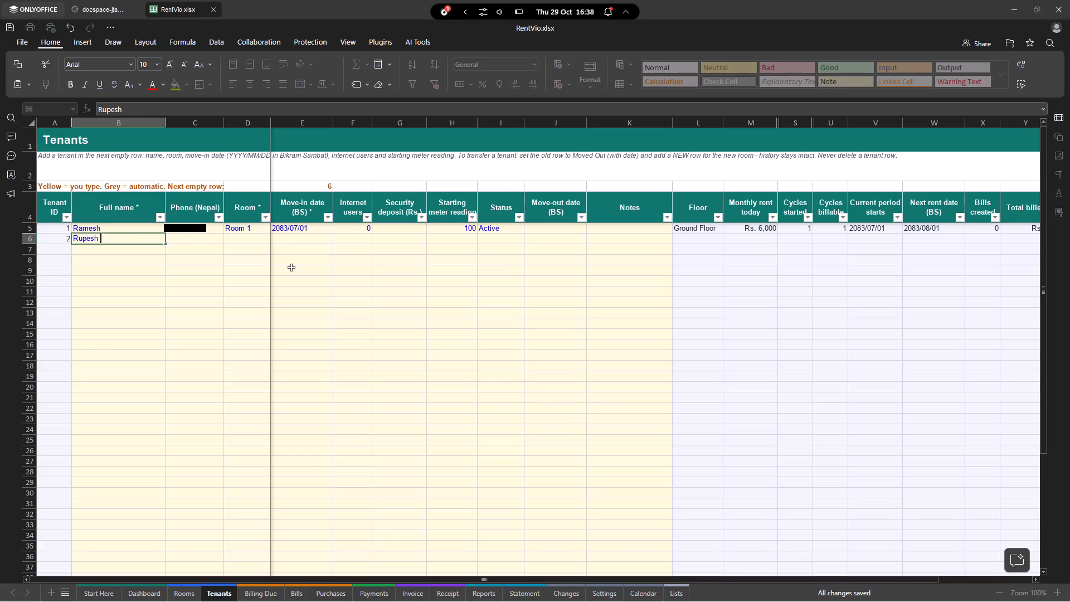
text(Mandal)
Enter the second tenant's phone number in the Phone (Nepal) column of row 6.
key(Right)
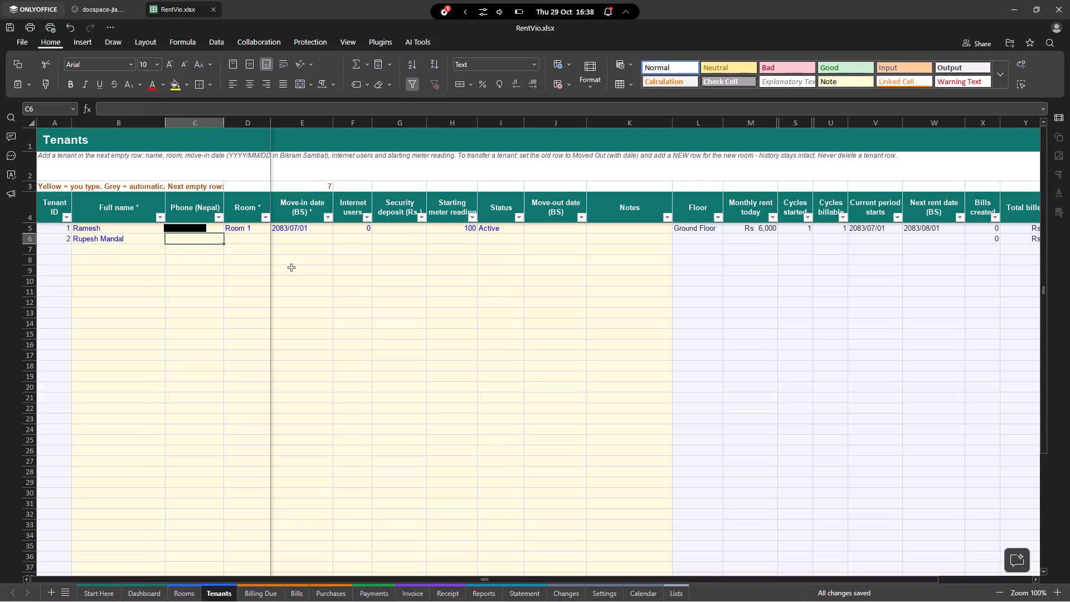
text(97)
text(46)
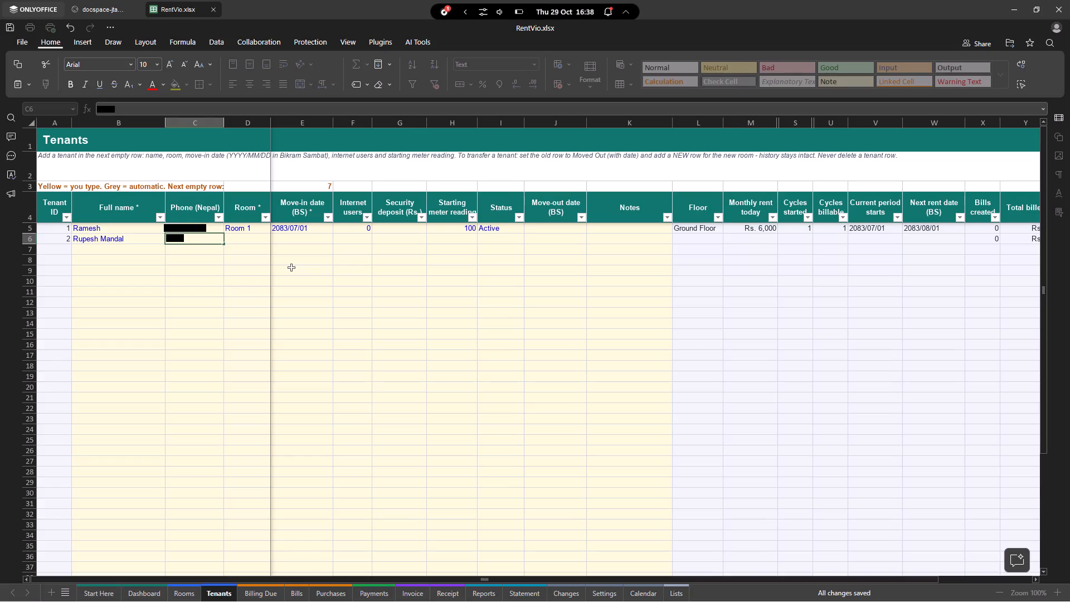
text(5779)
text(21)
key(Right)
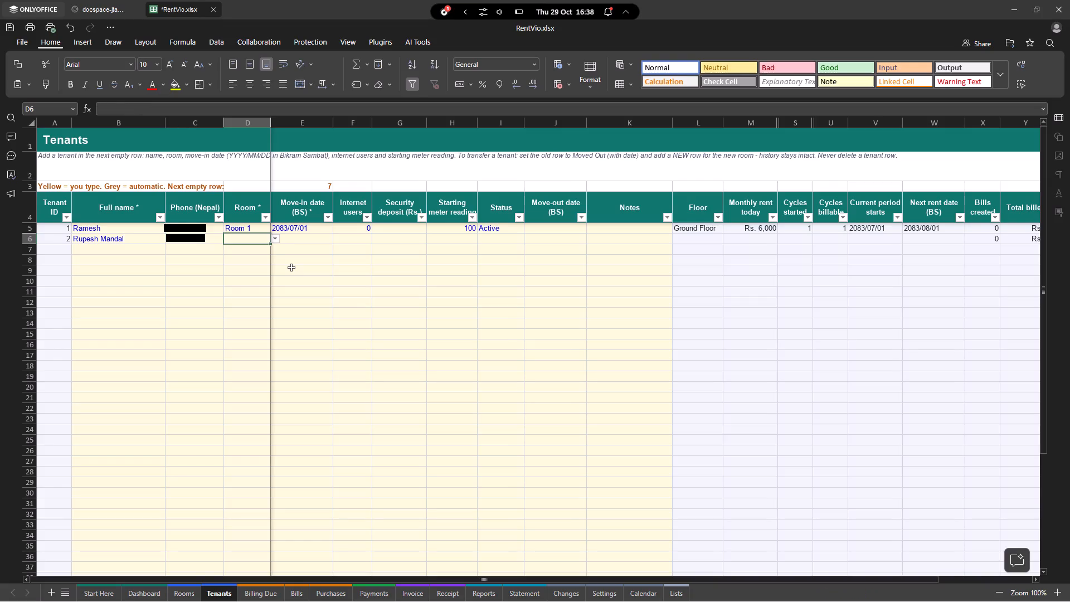
Set the room of the tenant in row 6 to Room 2.
click(273, 240)
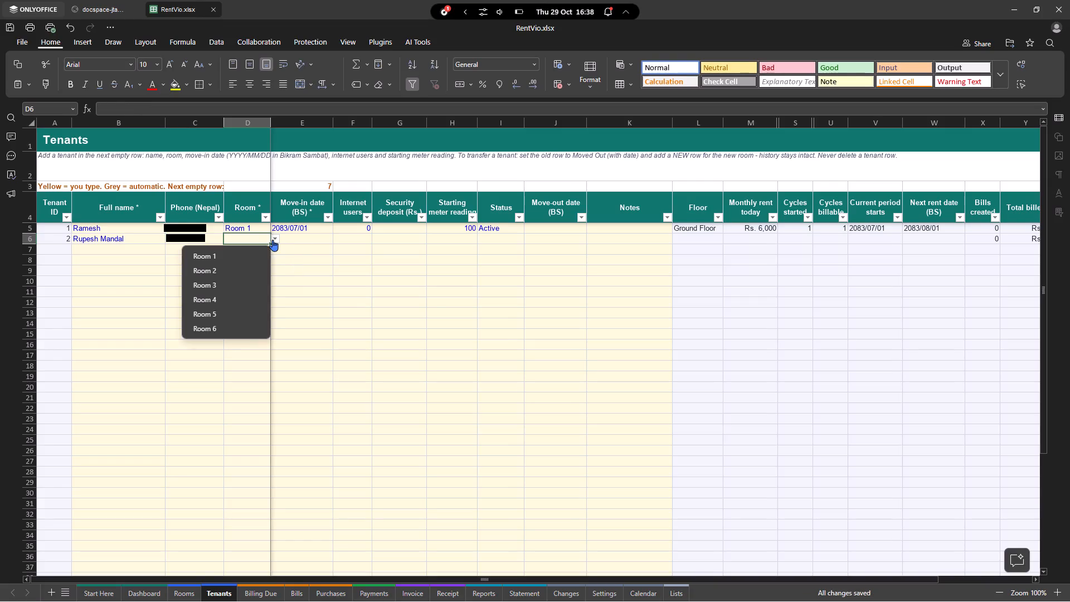
click(235, 270)
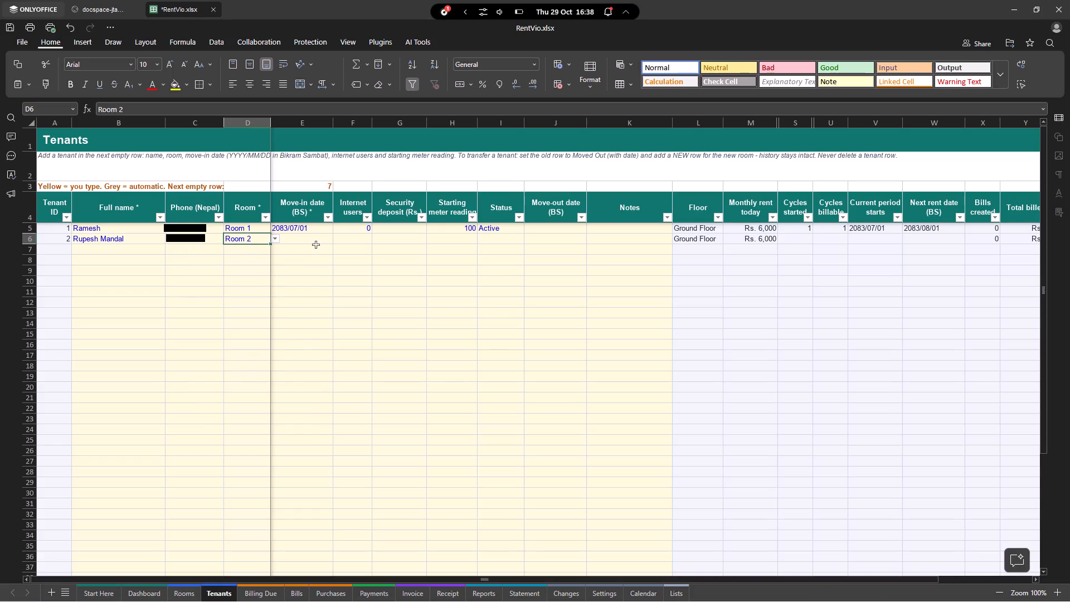
Fill the move-in date from row 5 down one row, giving the row 6 tenant 2083/07/02.
click(314, 241)
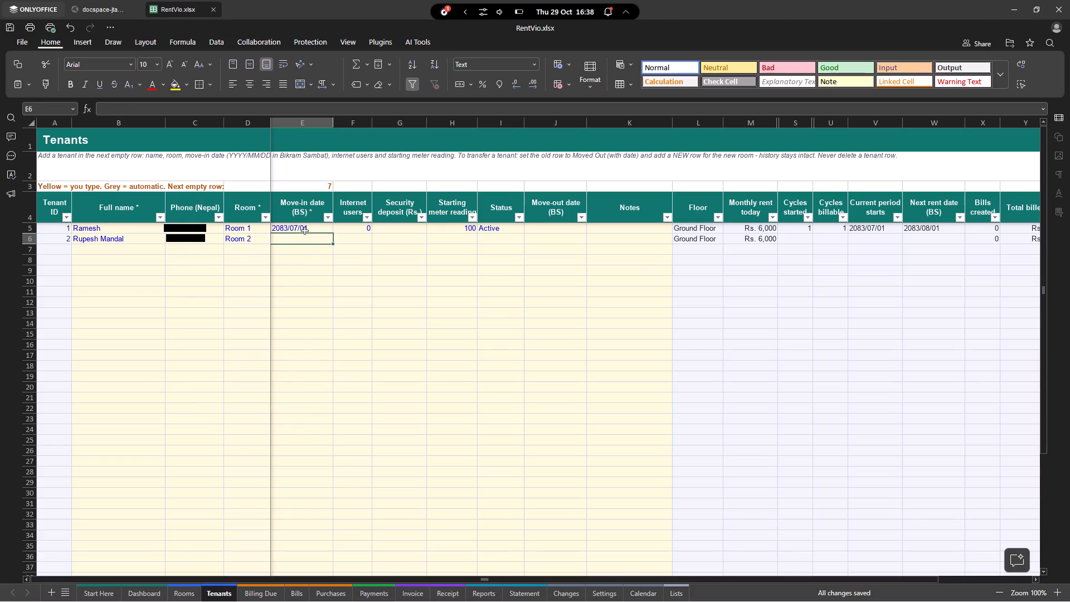
click(304, 230)
drag(330, 234, 332, 241)
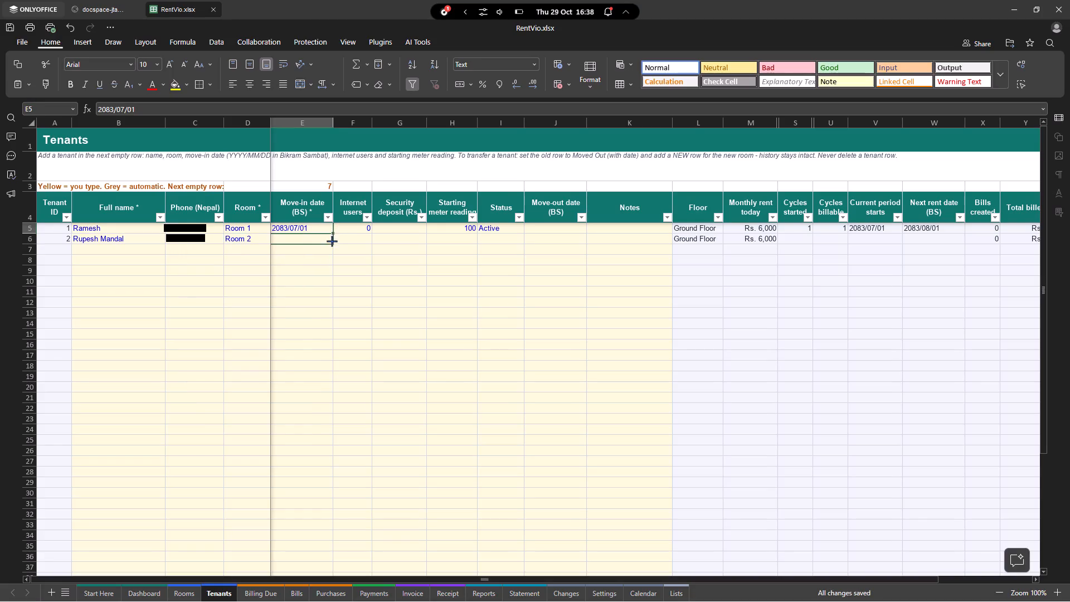
drag(332, 241, 332, 242)
Set the internet users of the tenant in row 6 to 1.
click(356, 238)
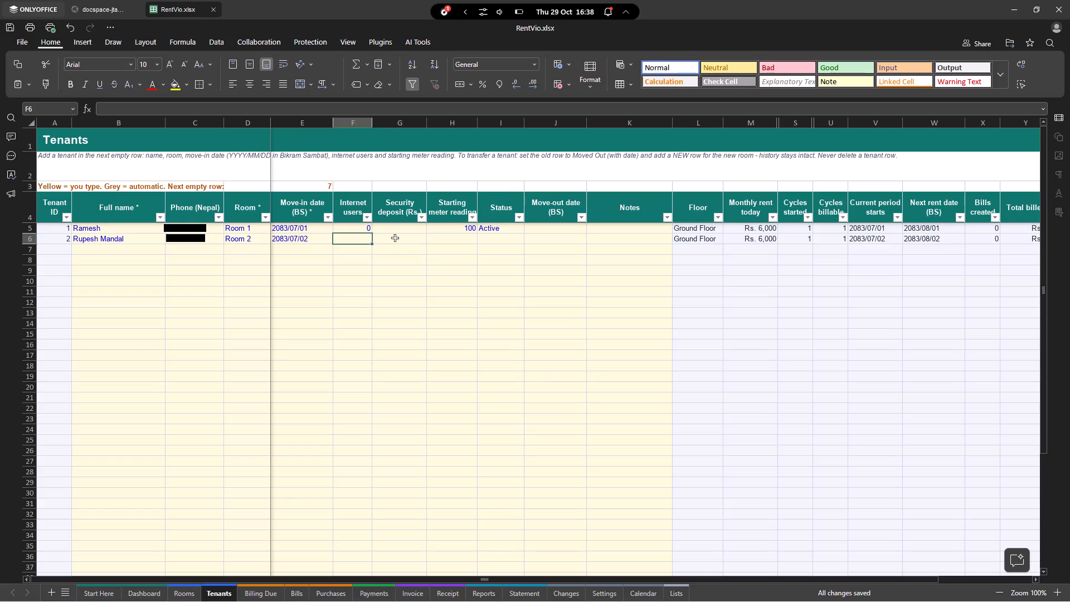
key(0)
key(BackSpace)
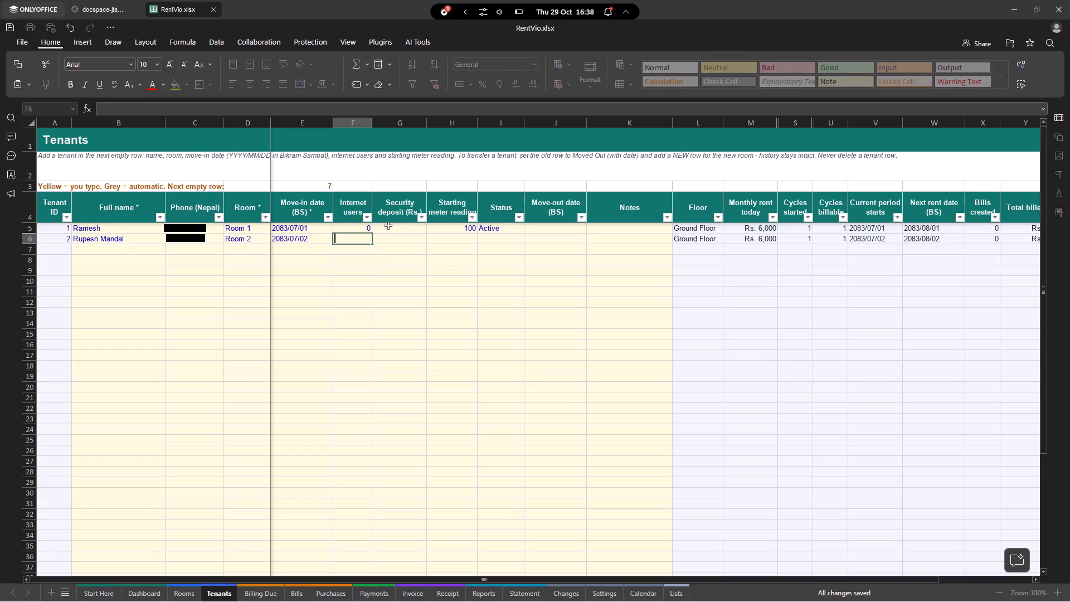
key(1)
key(Right)
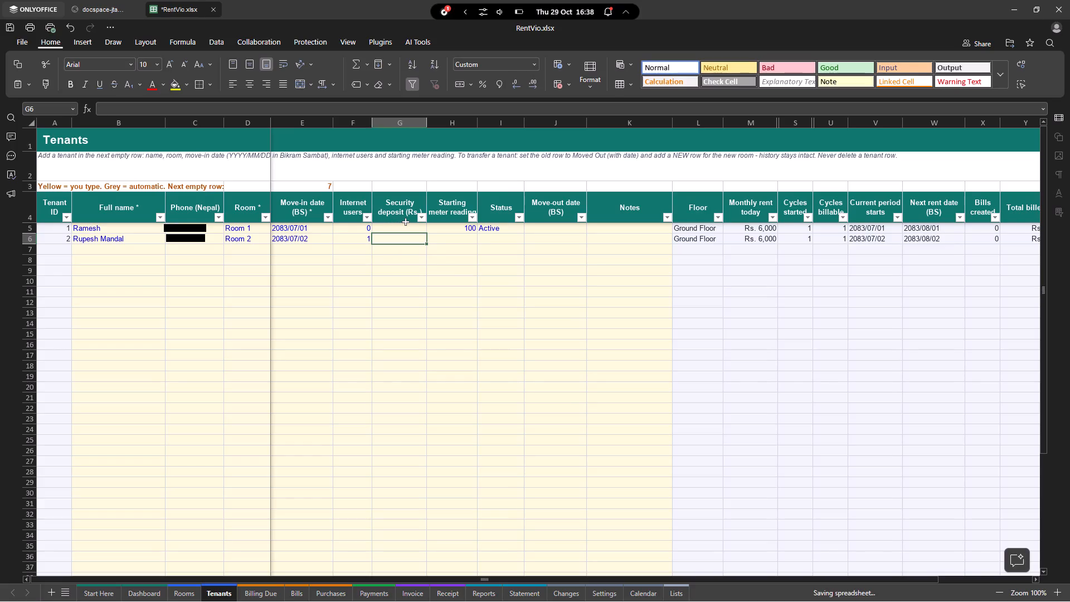
Enter 154 as the starting meter reading for the row 6 tenant, leaving the security deposit empty.
key(Right)
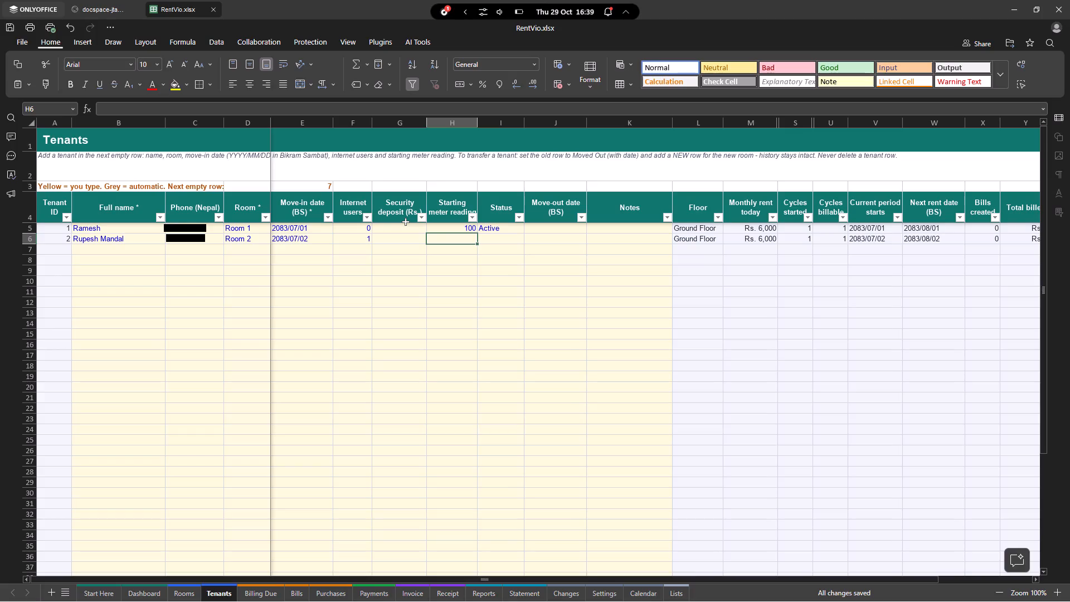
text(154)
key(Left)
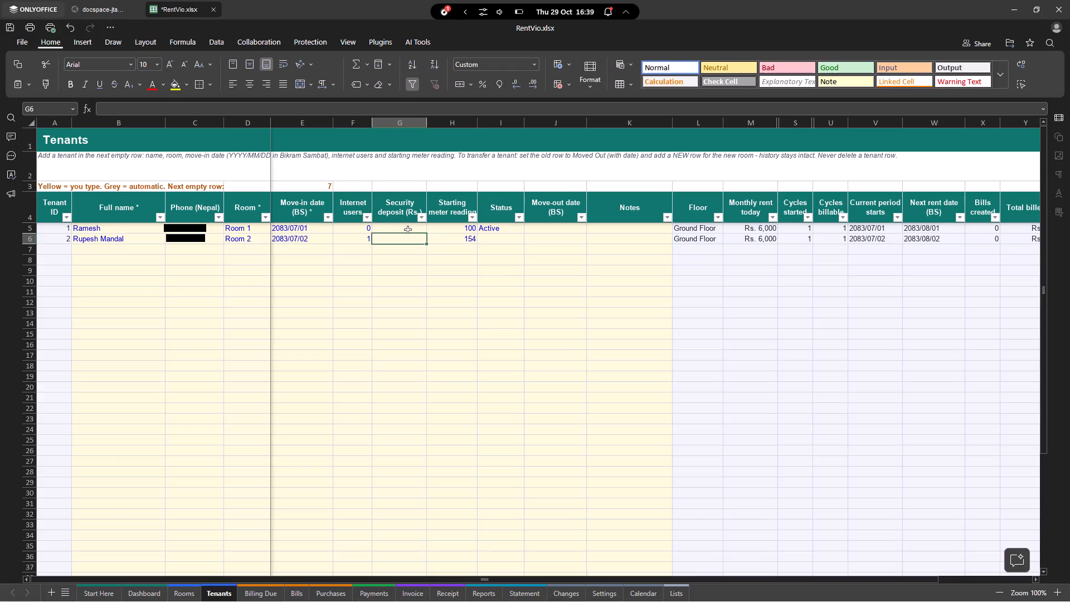
Set the status of the tenant in row 6 to Active.
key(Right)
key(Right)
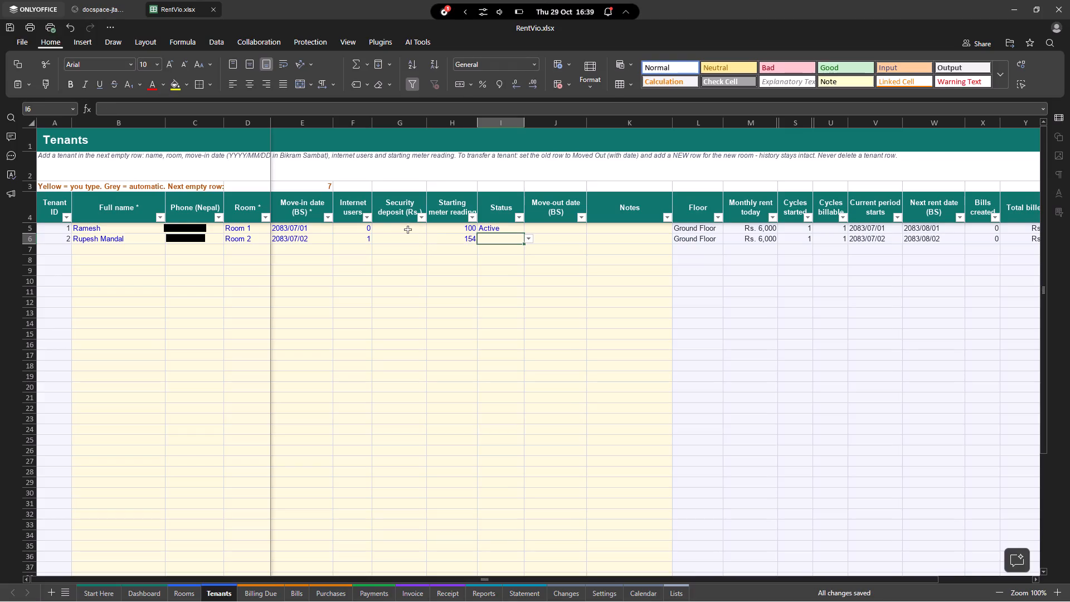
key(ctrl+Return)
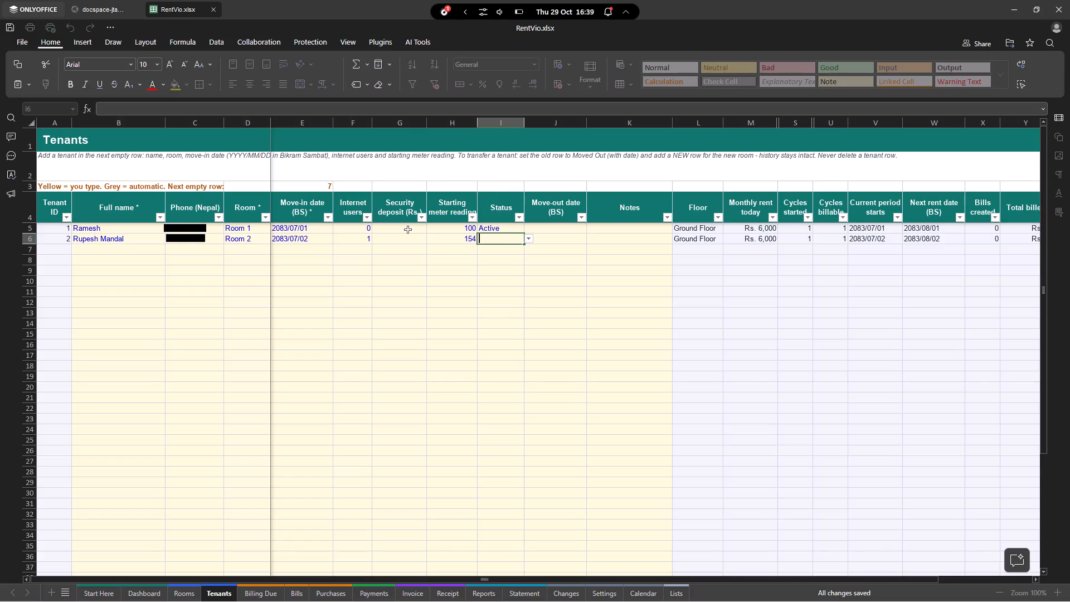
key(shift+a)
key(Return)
Start a third tenant record in row 7 with tenant ID 3.
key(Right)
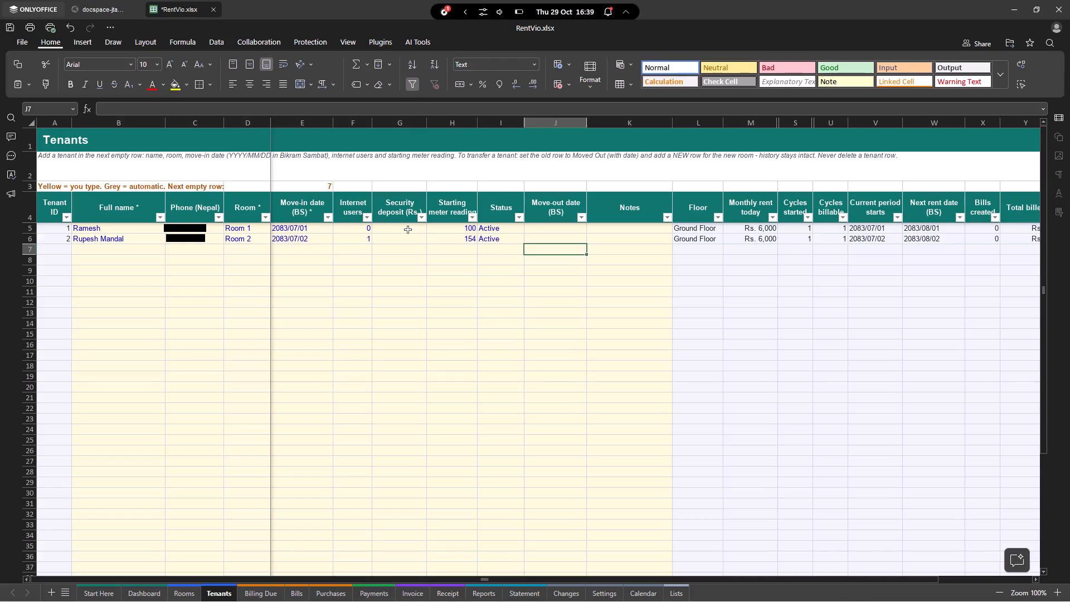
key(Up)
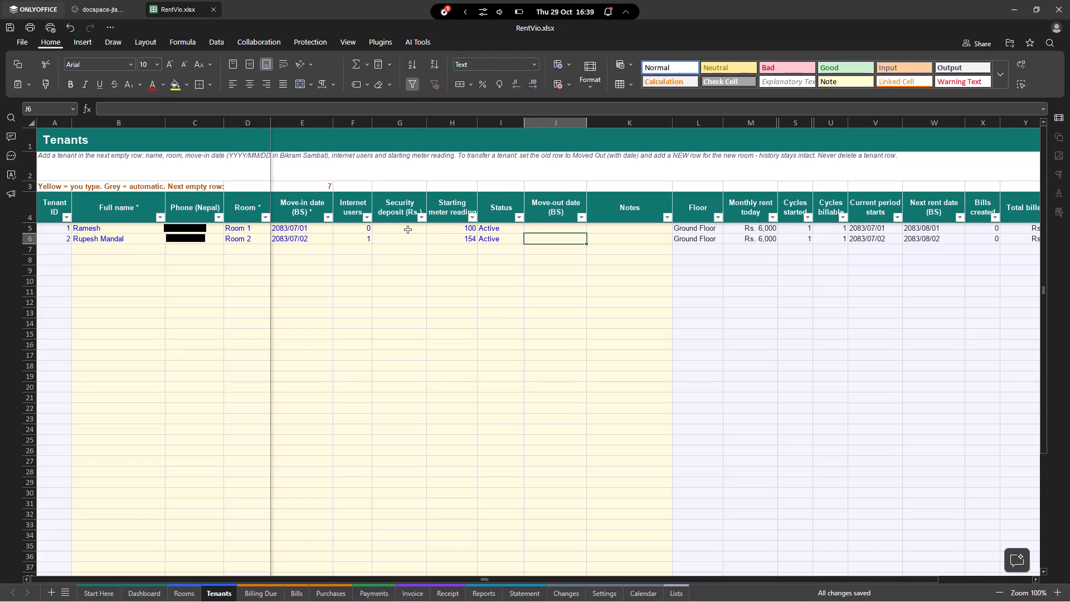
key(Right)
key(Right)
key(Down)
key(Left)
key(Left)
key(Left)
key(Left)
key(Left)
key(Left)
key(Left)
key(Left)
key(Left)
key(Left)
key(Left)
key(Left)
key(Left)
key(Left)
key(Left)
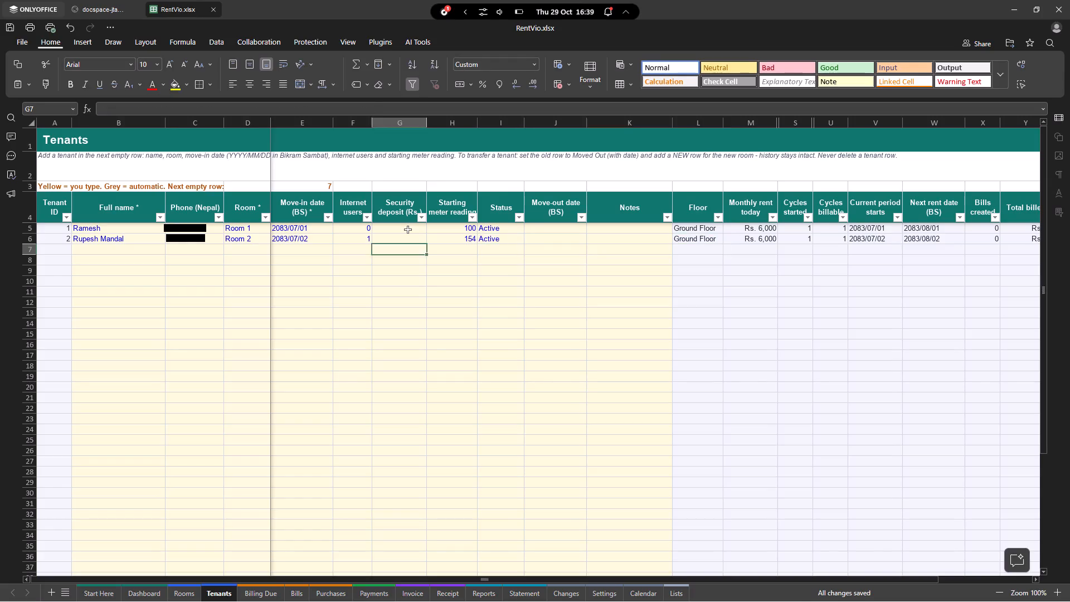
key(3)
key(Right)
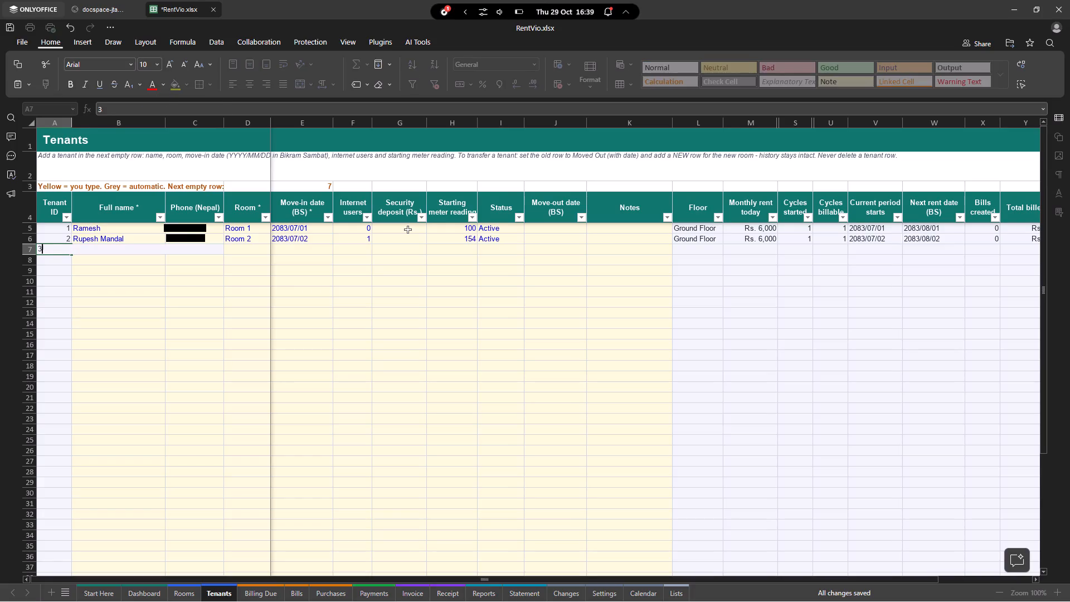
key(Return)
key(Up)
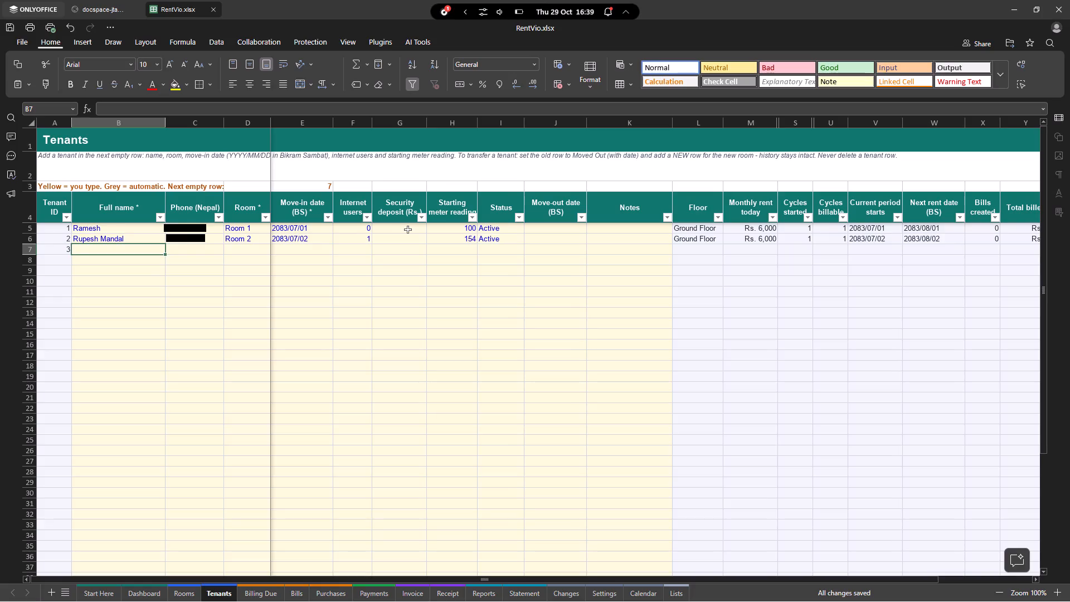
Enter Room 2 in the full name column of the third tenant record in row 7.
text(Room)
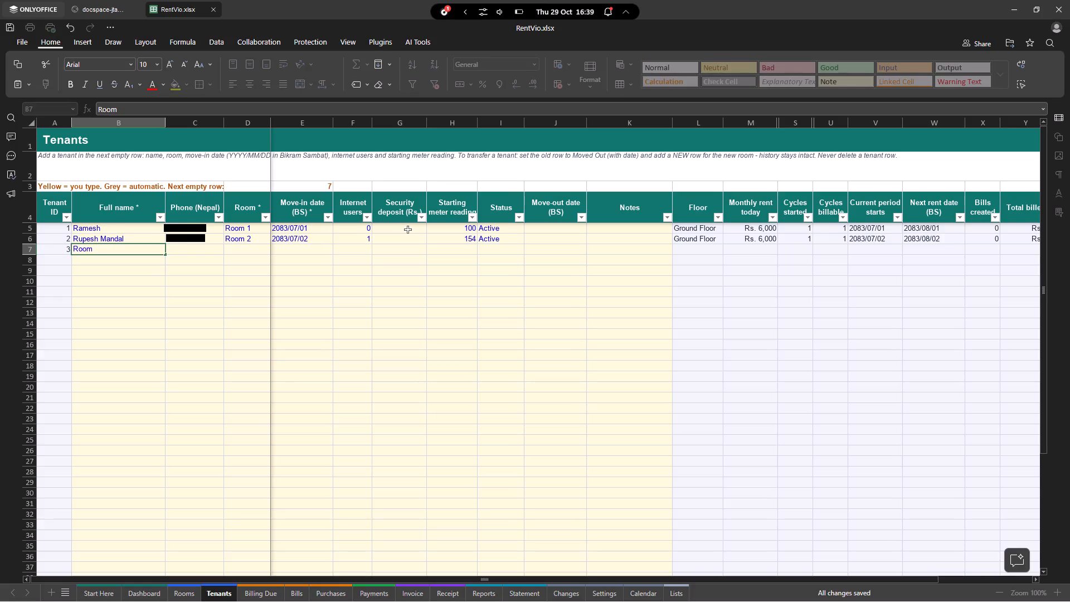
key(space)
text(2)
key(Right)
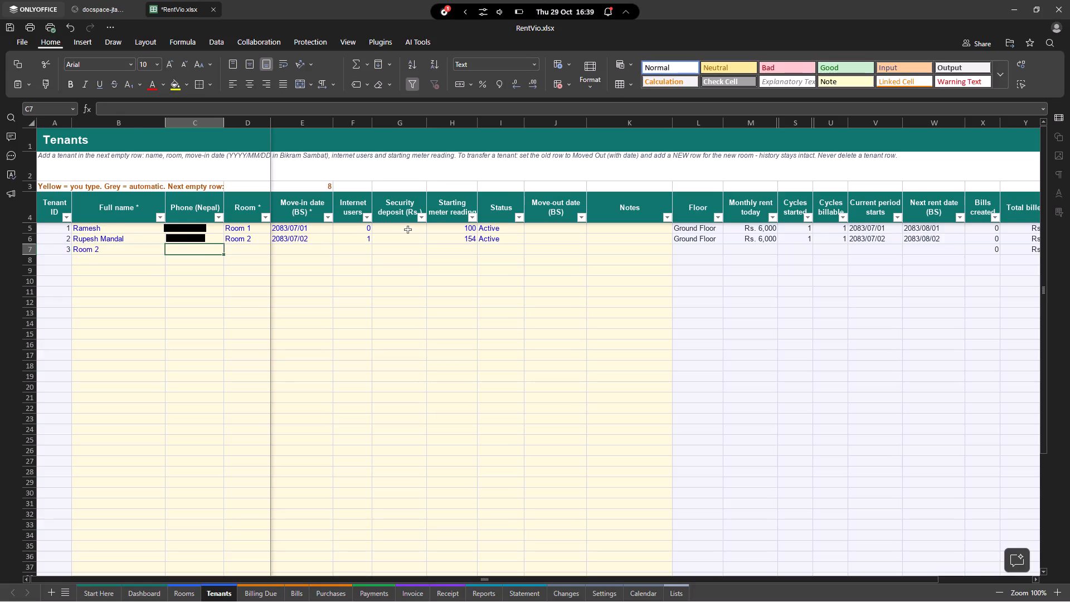
Replace the full name entry of the tenant in row 7 with Room 3.
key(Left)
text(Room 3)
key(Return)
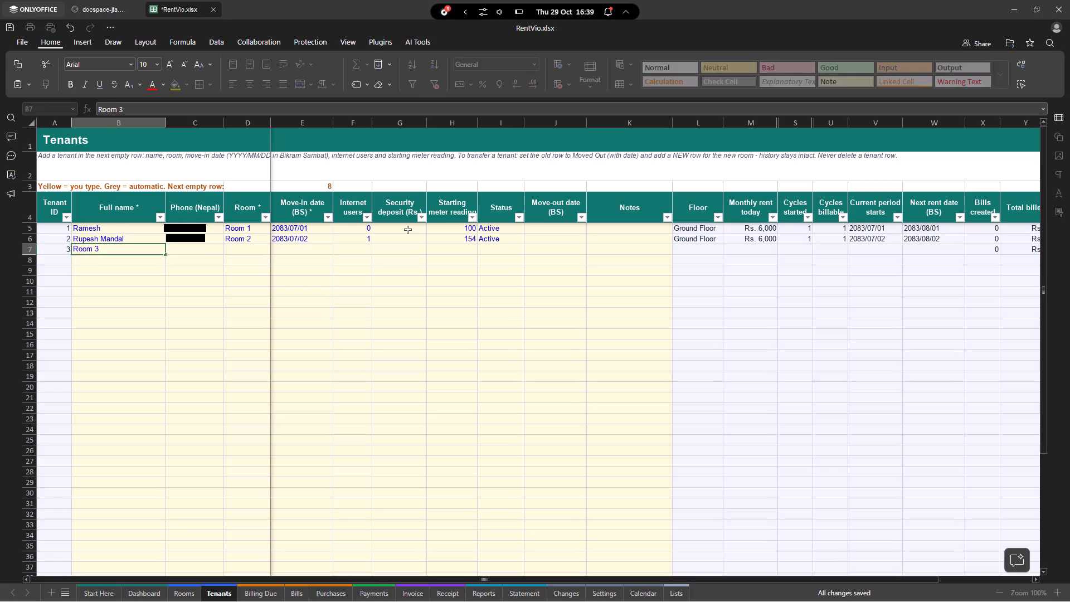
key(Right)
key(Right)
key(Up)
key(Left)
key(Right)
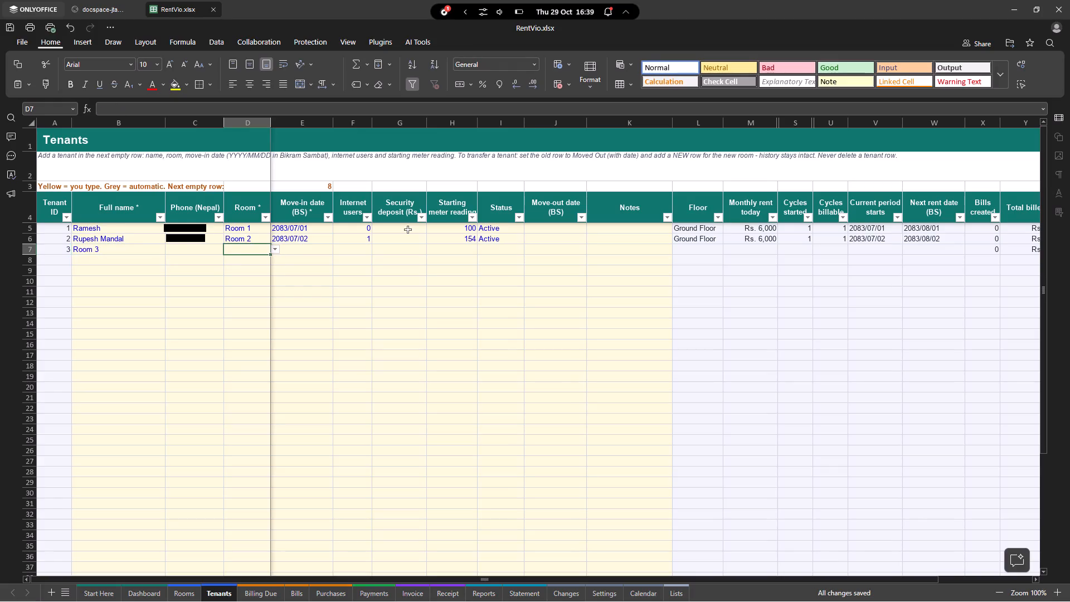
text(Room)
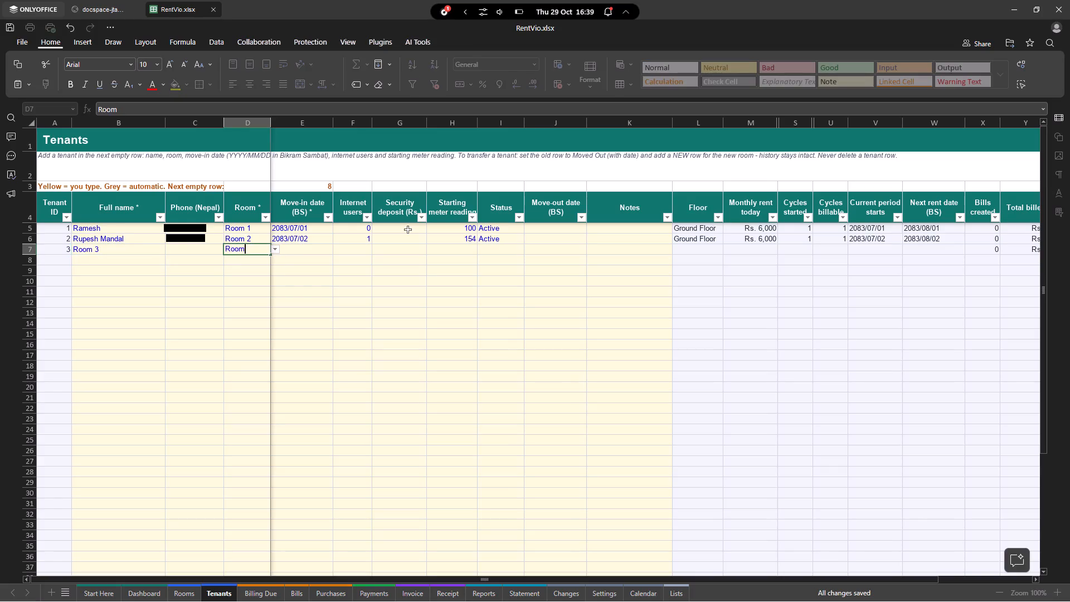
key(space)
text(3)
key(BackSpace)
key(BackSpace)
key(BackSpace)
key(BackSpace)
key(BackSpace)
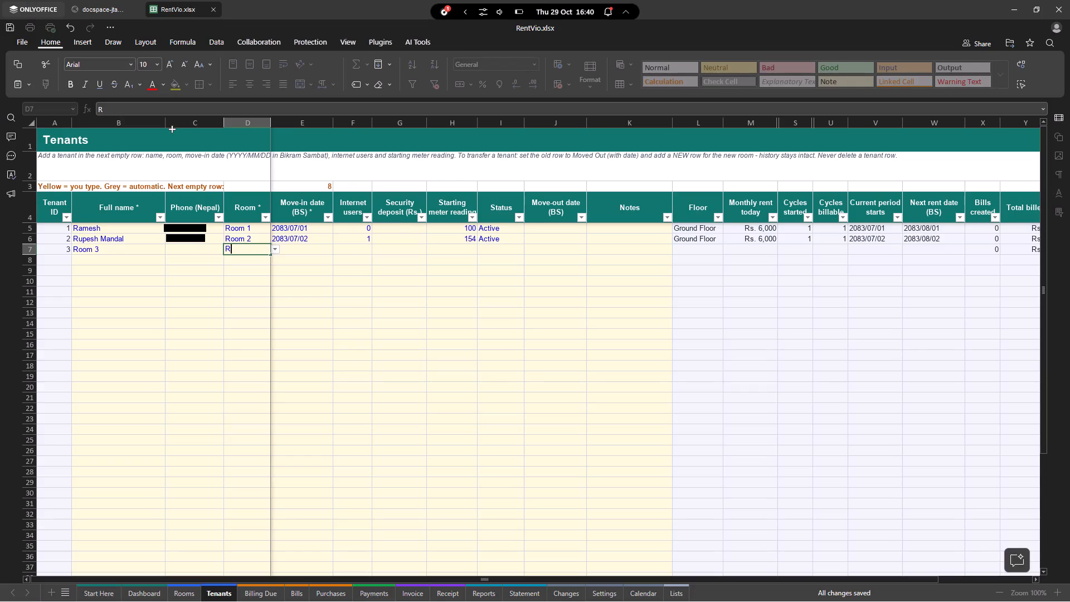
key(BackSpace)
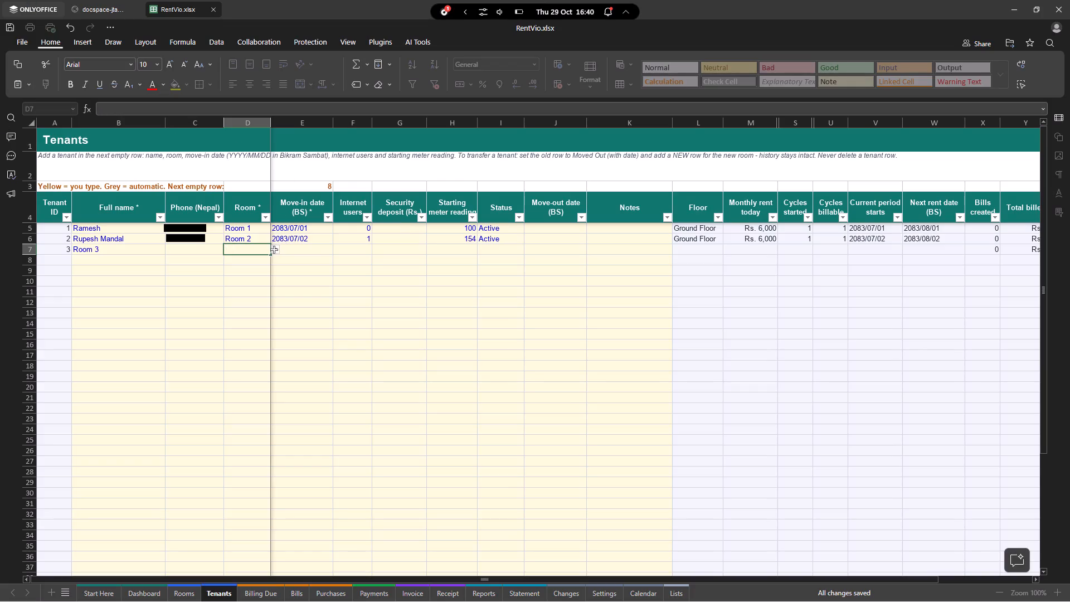
Set the room of the tenant in row 7 to Room 3.
click(274, 249)
click(255, 249)
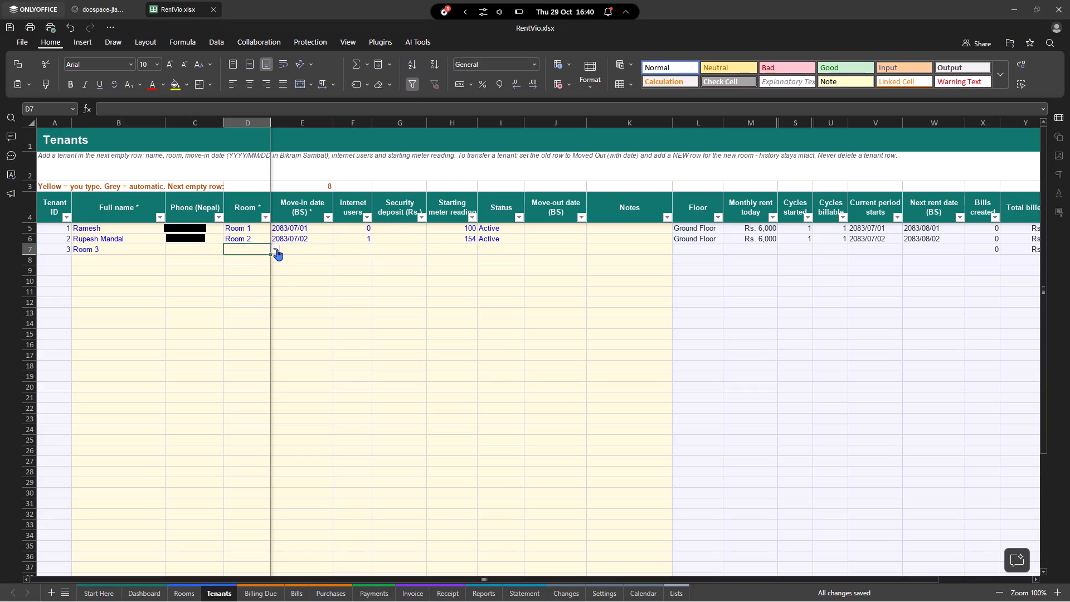
click(278, 249)
click(231, 292)
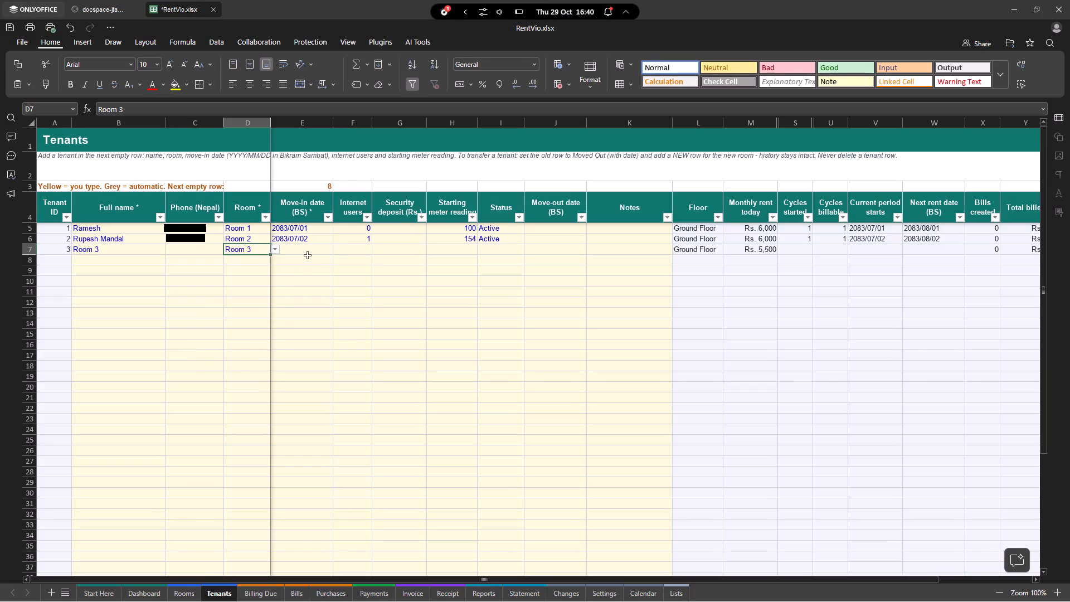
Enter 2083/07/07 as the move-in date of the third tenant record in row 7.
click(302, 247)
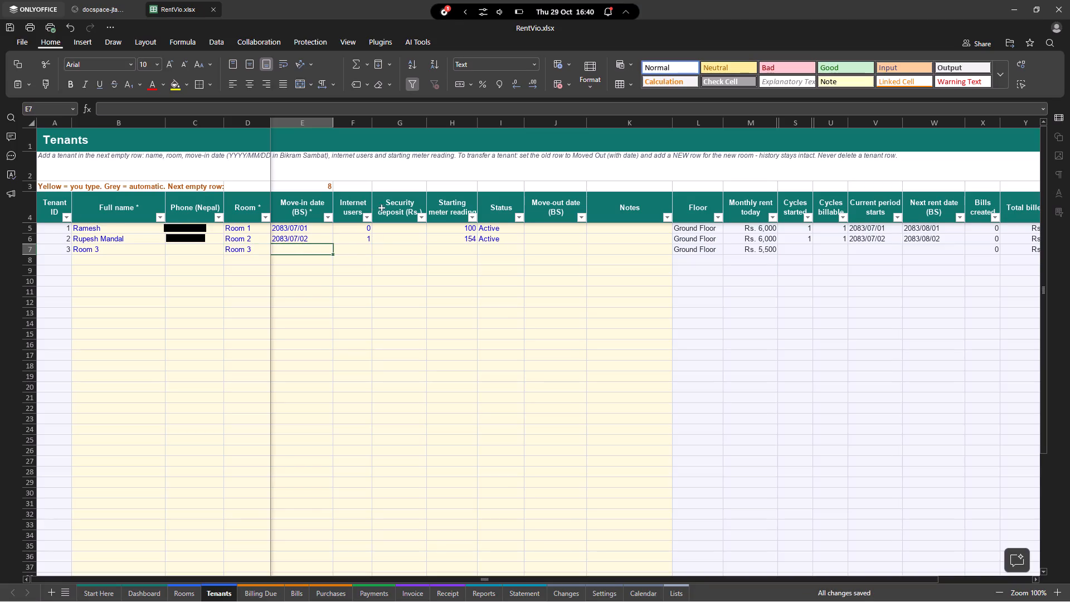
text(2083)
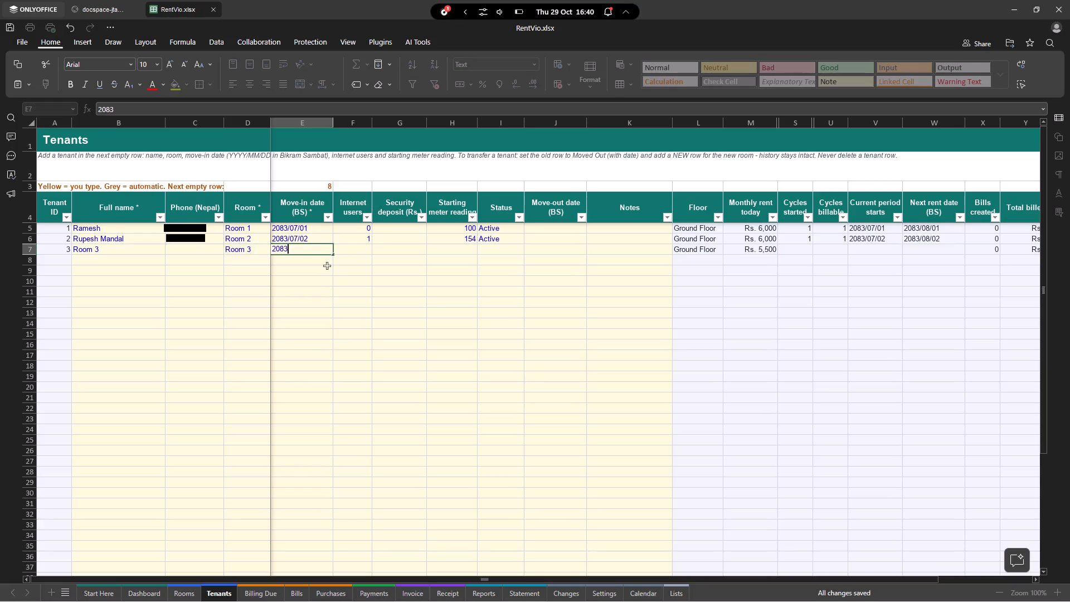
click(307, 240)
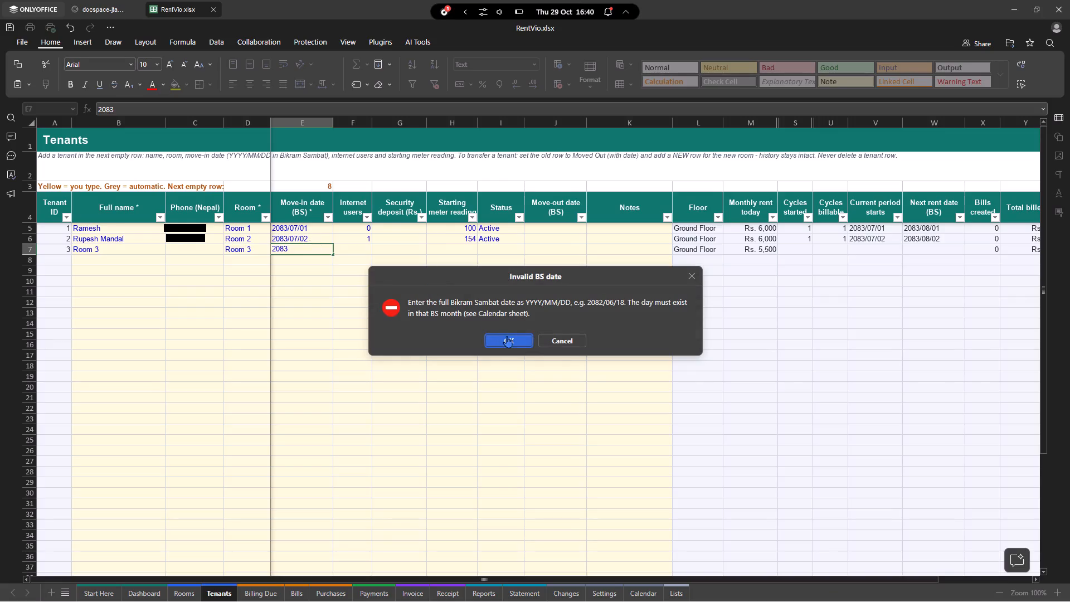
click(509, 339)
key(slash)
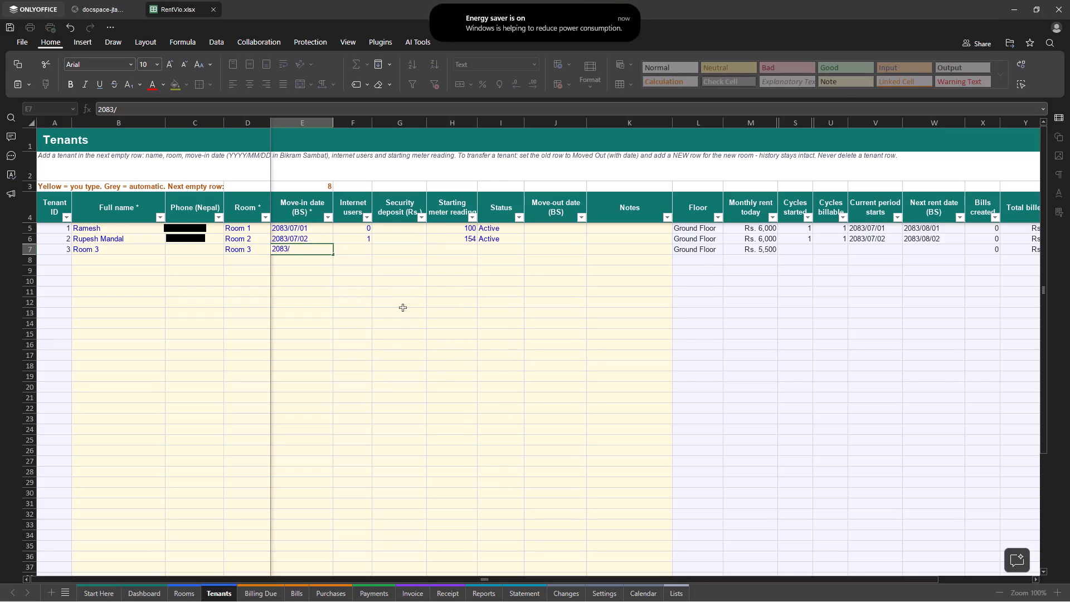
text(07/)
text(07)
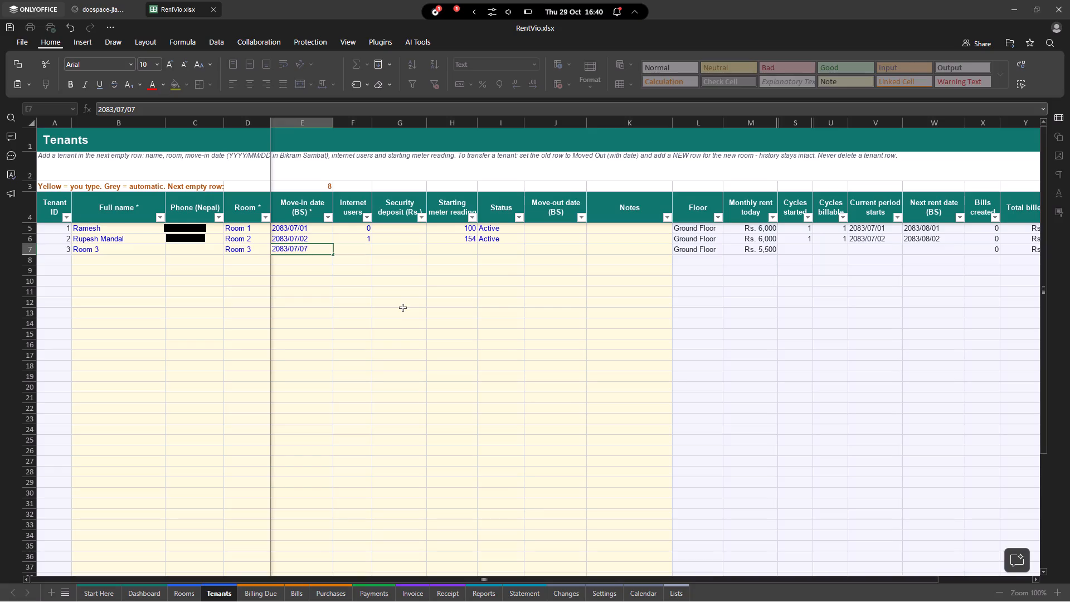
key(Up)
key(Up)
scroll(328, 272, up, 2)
Change the move-in date of the second tenant record in row 6 to 2083/07/01.
click(308, 236)
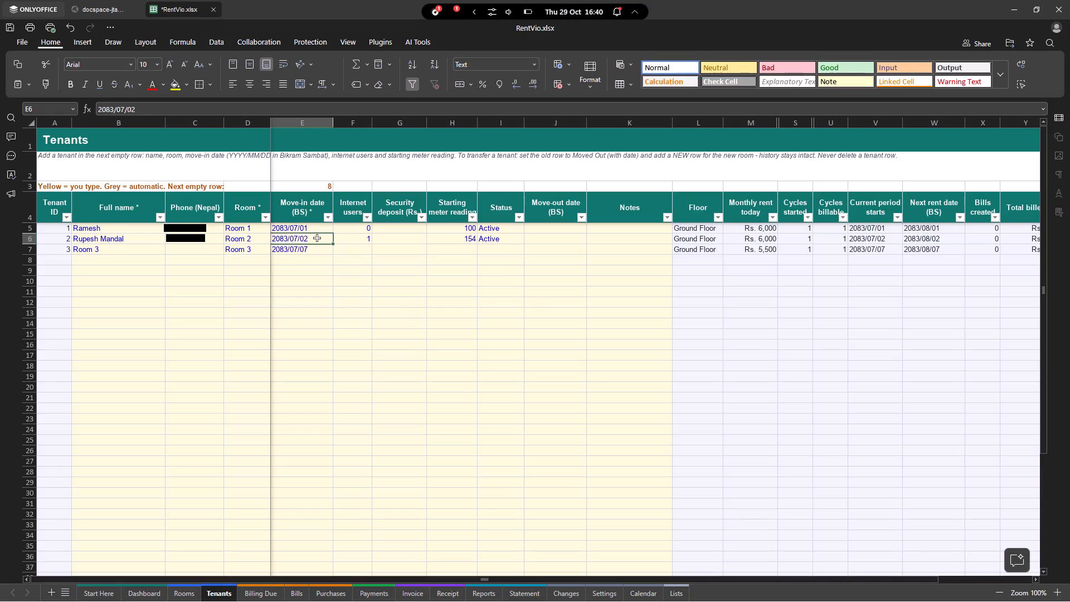
click(317, 237)
key(Right)
key(Left)
key(Return)
key(Up)
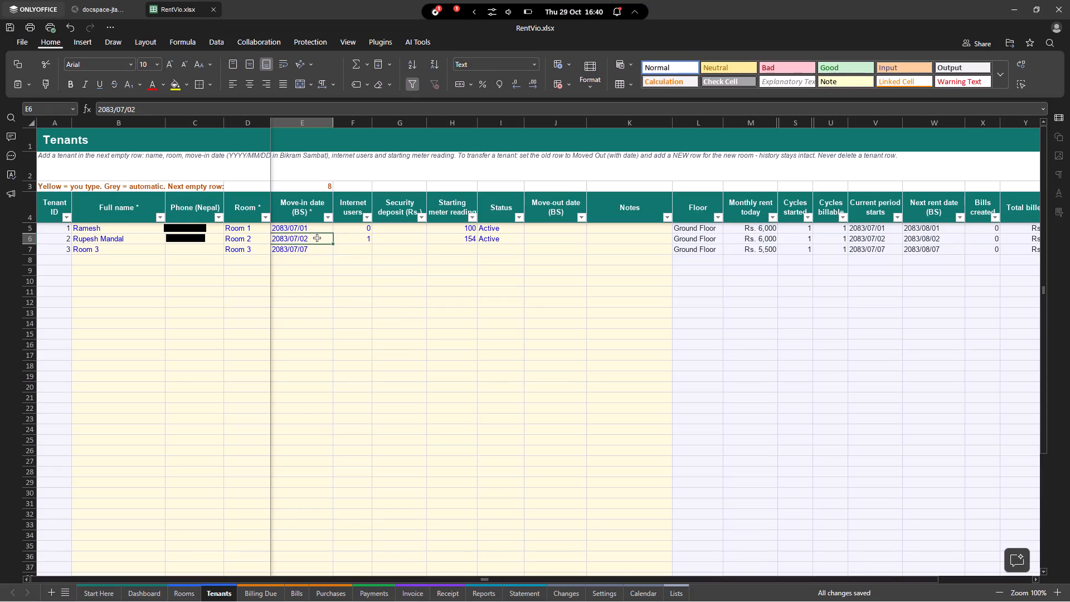
double_click(314, 240)
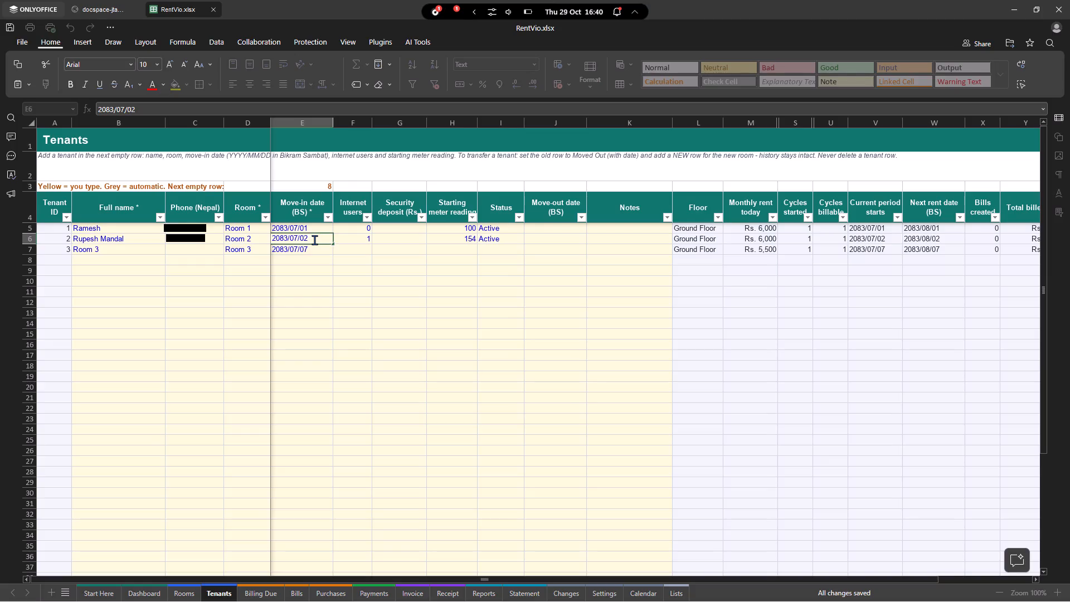
key(BackSpace)
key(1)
key(Right)
key(Down)
key(Return)
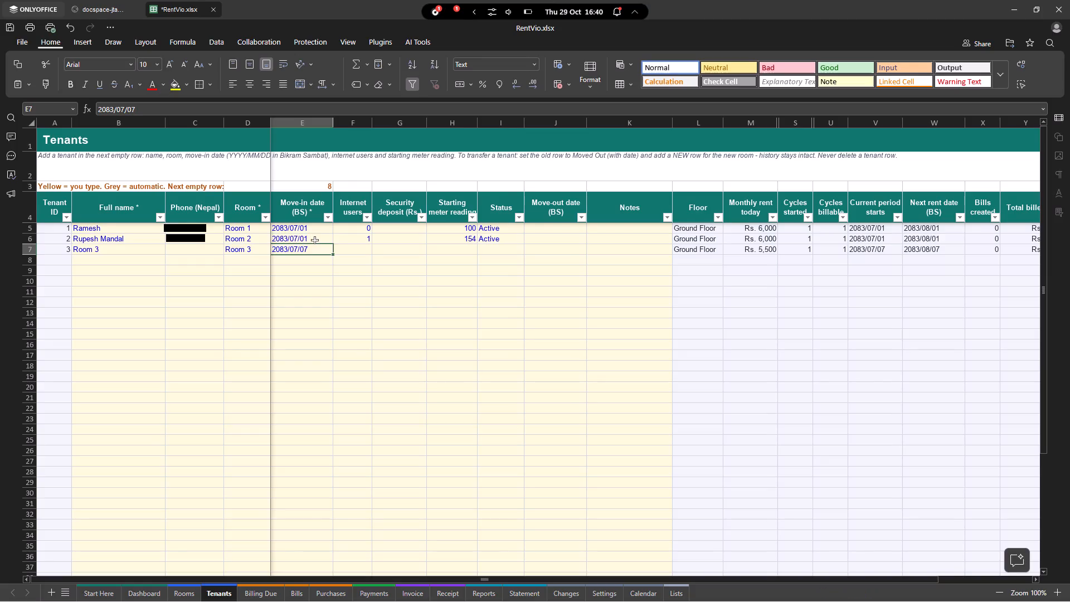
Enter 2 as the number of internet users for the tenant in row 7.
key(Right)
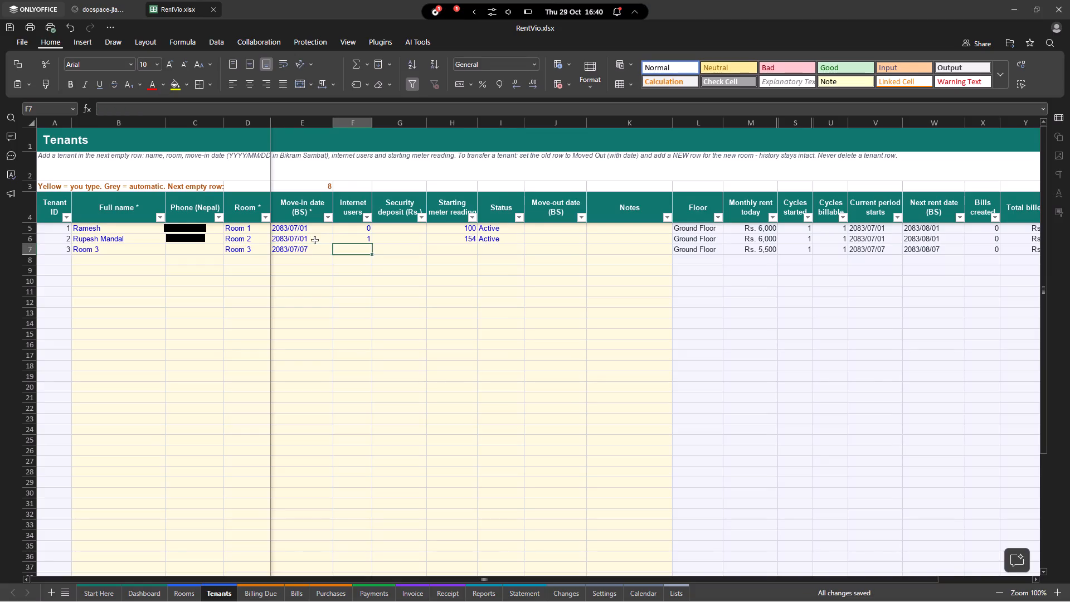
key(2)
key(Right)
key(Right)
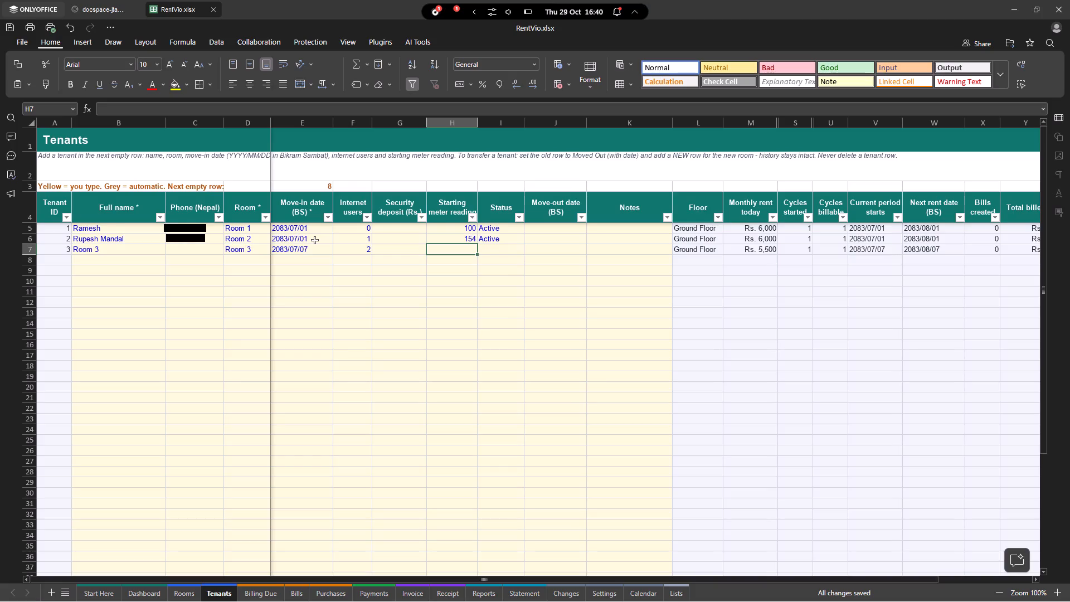
Replace the full name entry of the third tenant record in row 7 with the tenant's actual name.
click(129, 254)
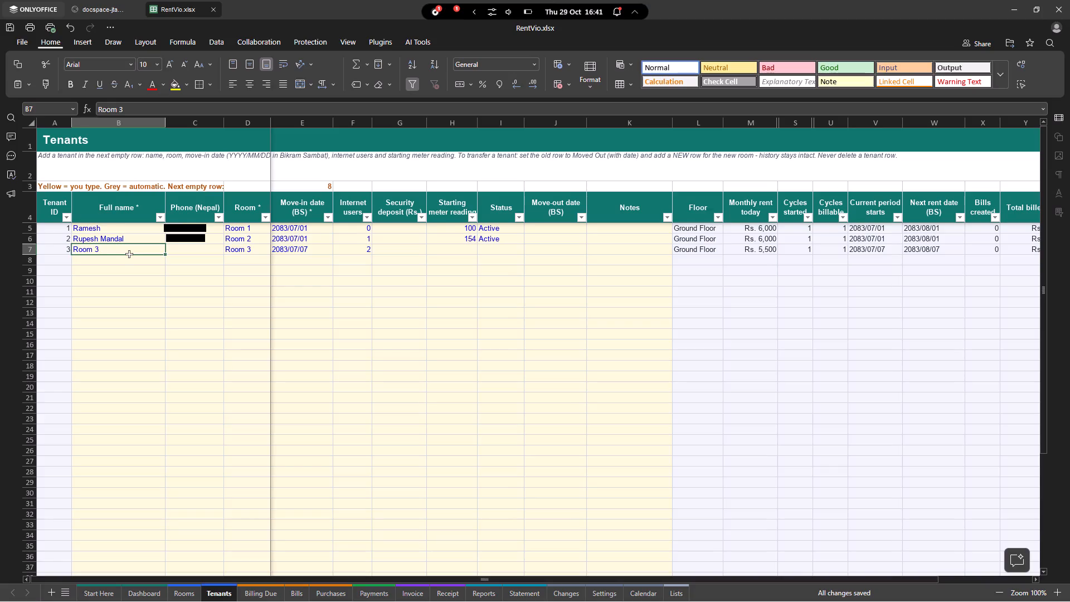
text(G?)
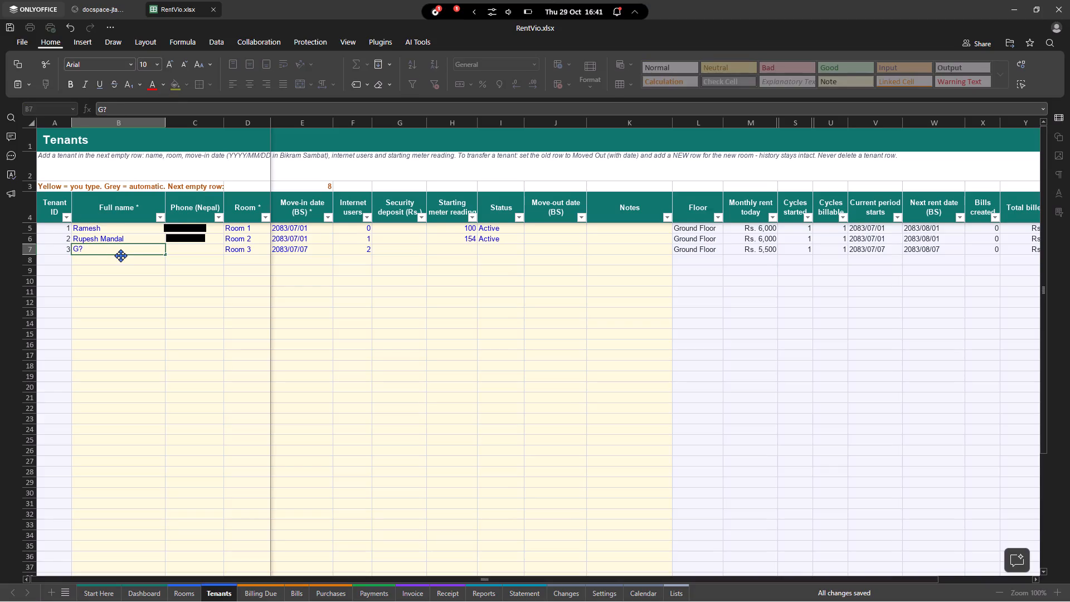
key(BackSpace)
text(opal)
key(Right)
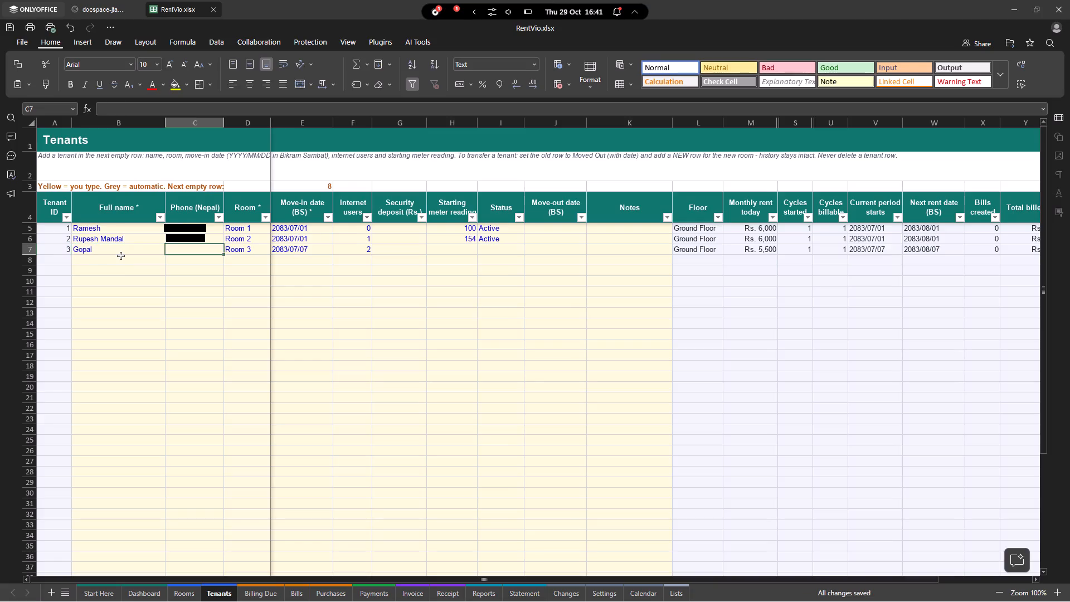
Enter the tenant's phone number in the Phone (Nepal) column of row 7.
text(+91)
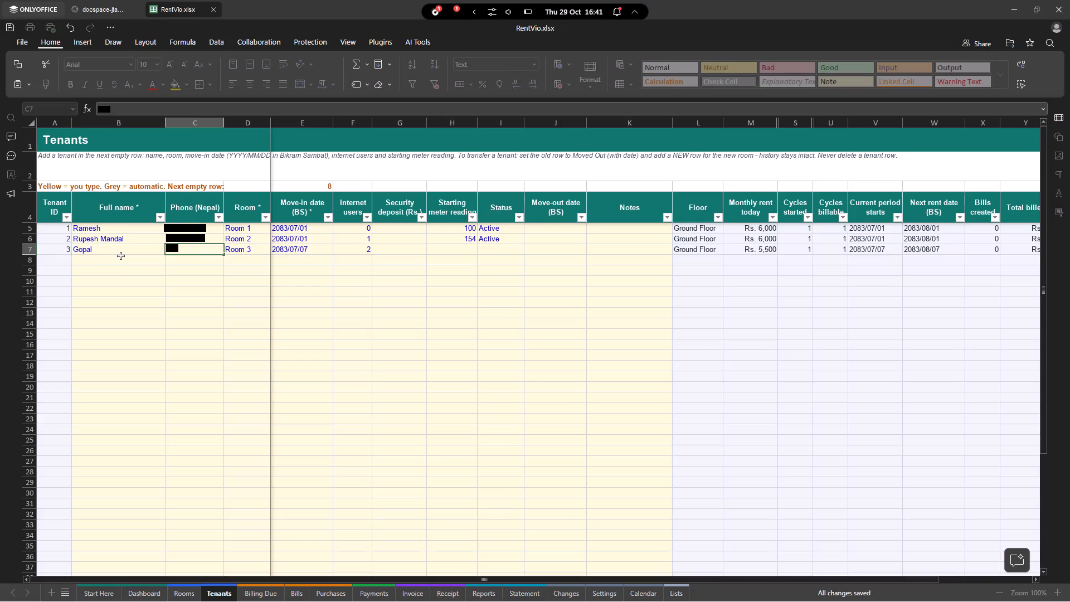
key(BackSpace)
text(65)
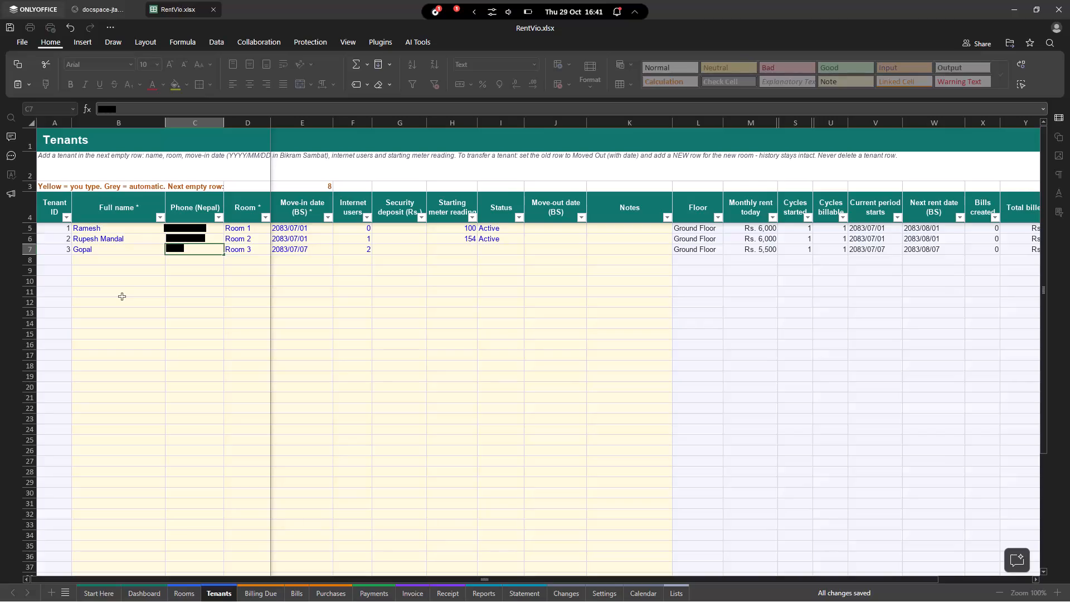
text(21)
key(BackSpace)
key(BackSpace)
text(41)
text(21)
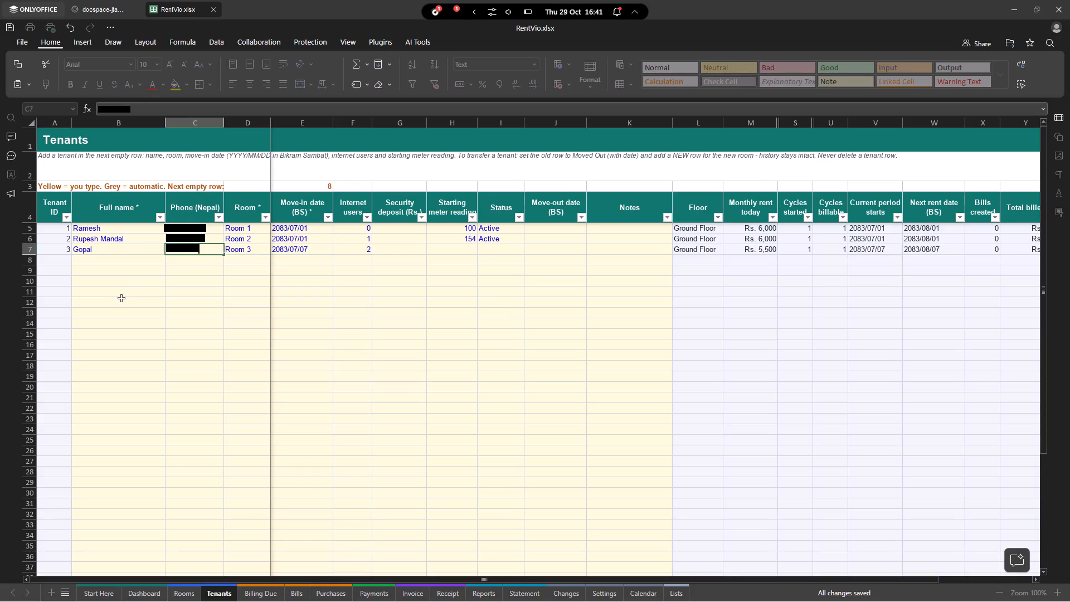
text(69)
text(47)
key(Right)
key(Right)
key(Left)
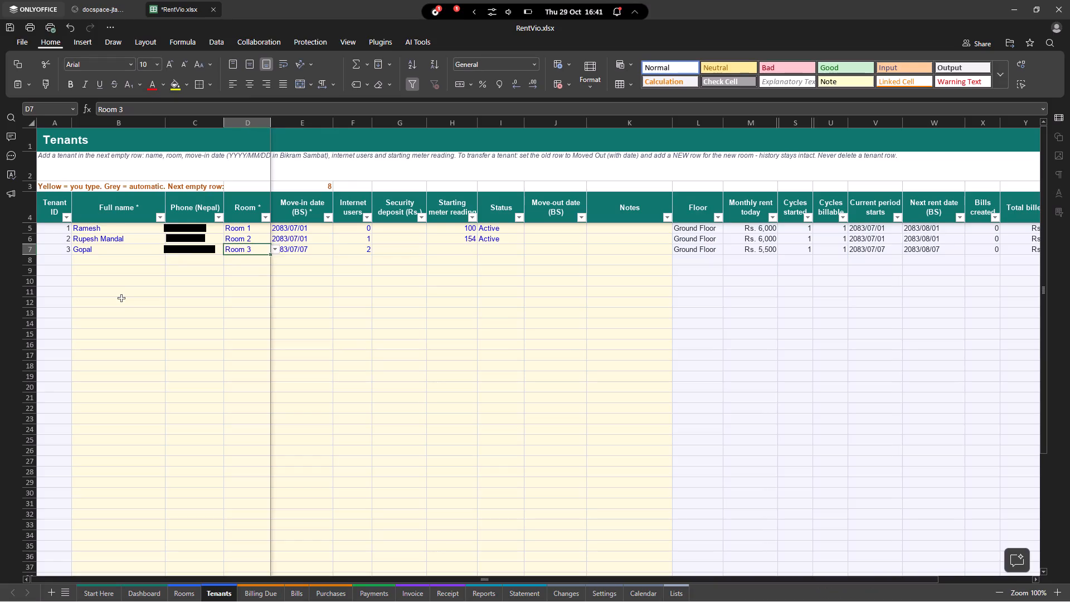
Change the move-in date of the tenant in row 7 to 2083/07/01.
click(326, 250)
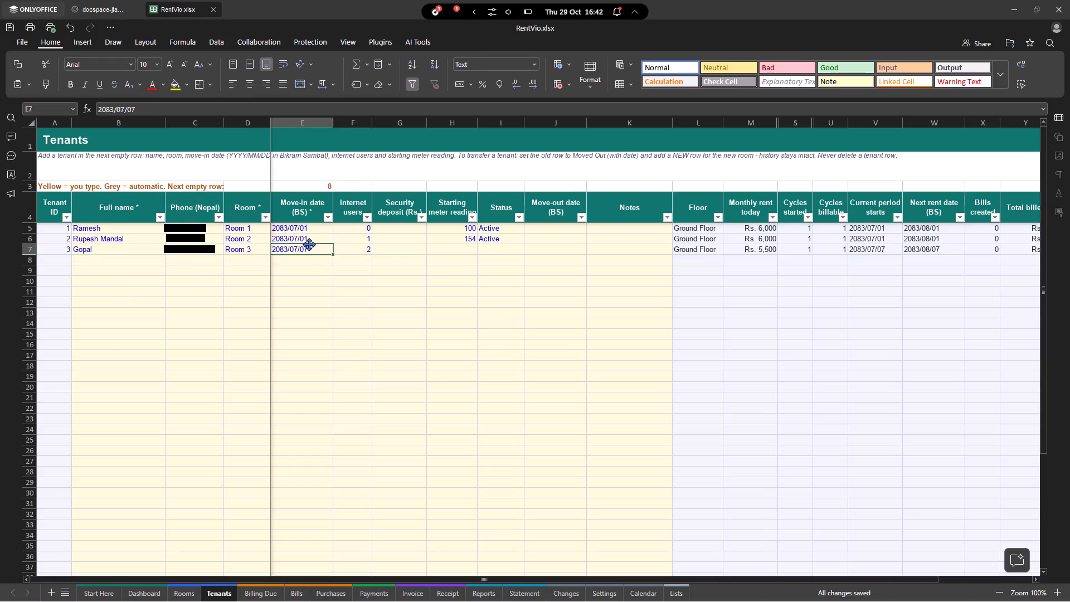
click(308, 243)
double_click(317, 249)
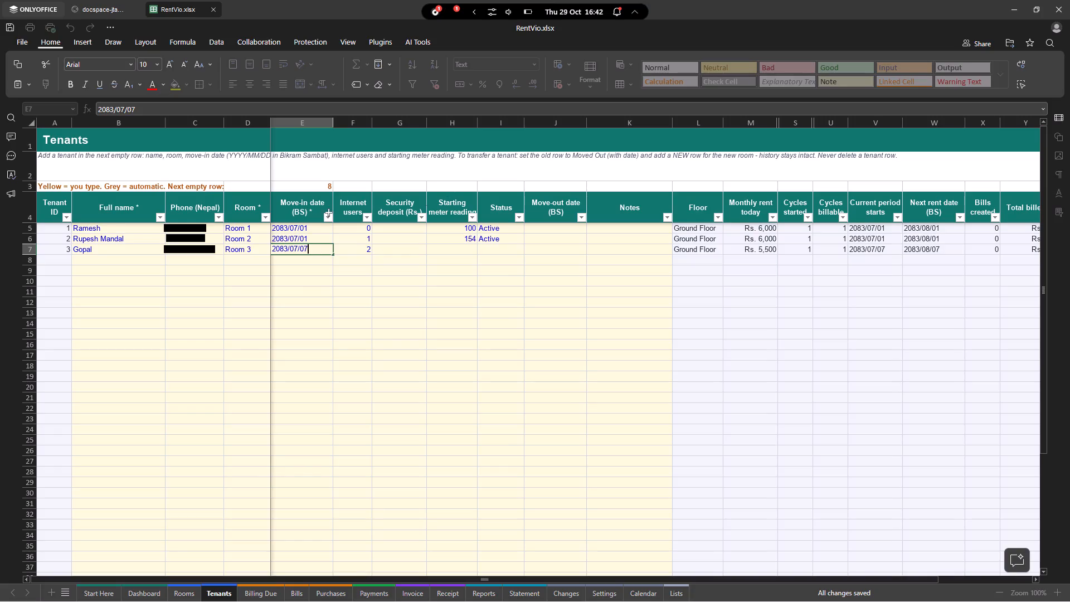
key(BackSpace)
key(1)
Set the number of internet users for the tenant in row 7 to 1.
click(356, 247)
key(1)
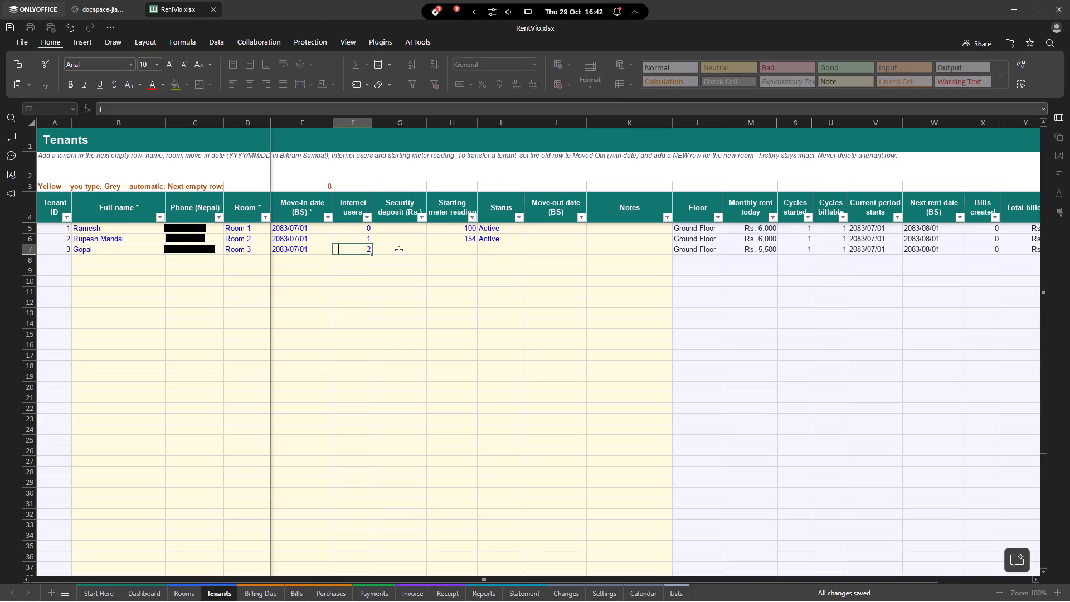
click(400, 249)
Enter 571 as the starting meter reading of the tenant in row 7.
click(480, 248)
click(446, 250)
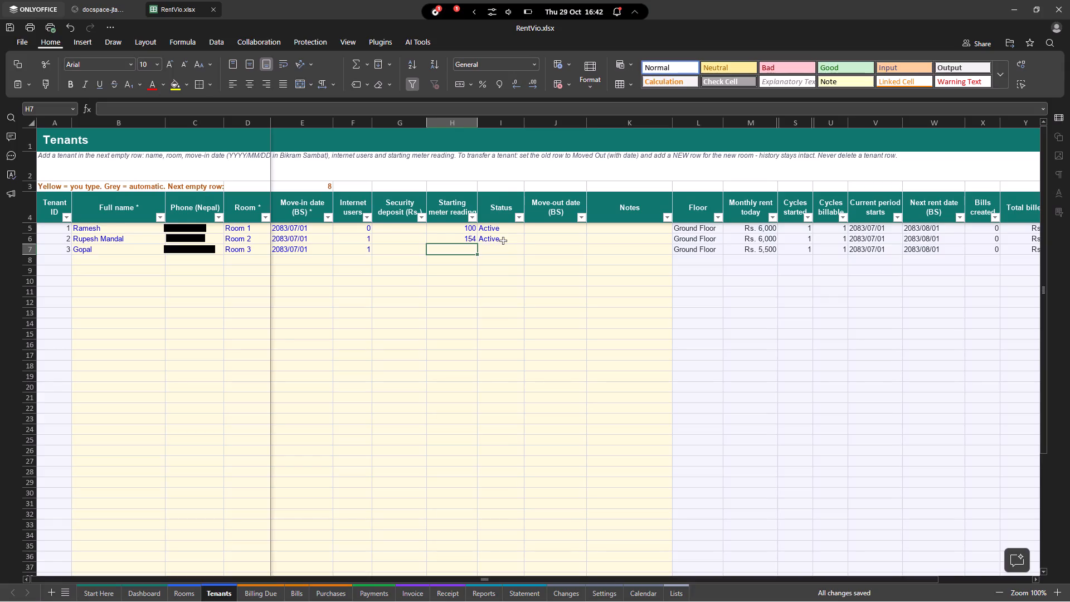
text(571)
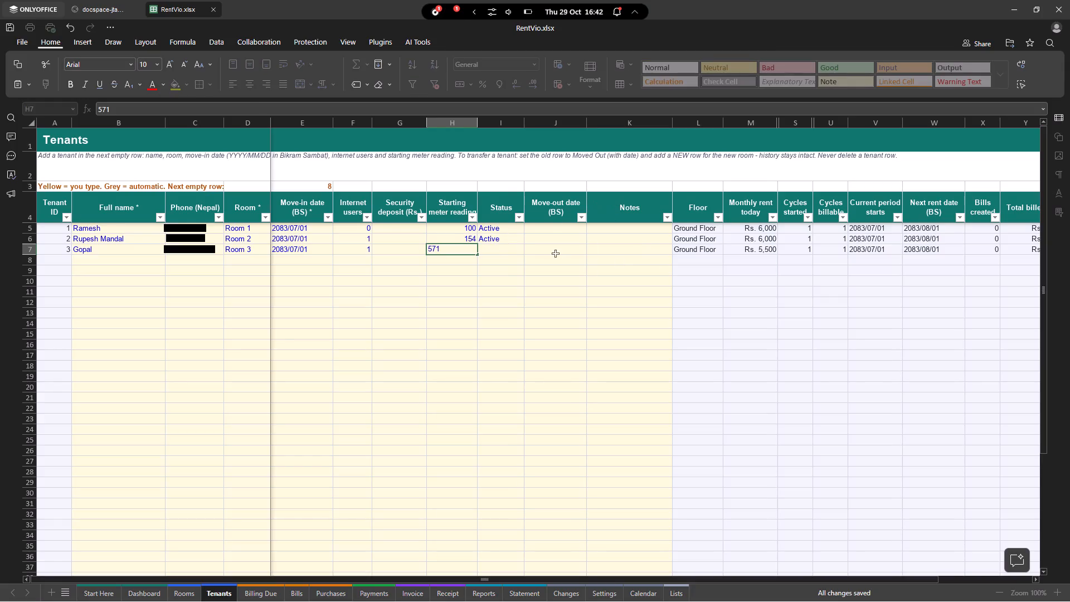
Set the status of the tenant in row 7 to Active.
click(500, 251)
click(527, 251)
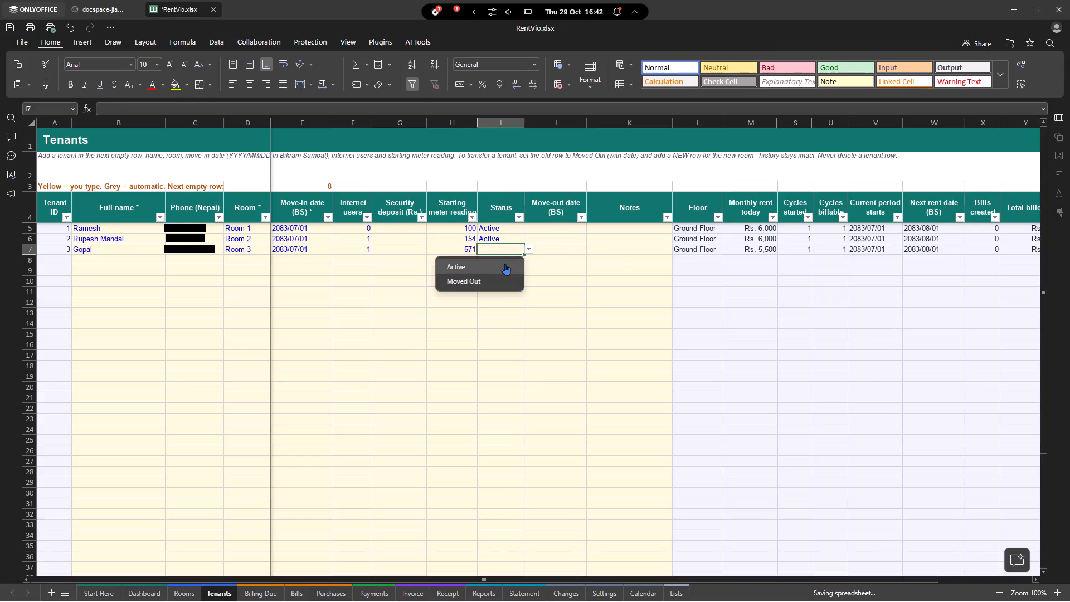
click(505, 264)
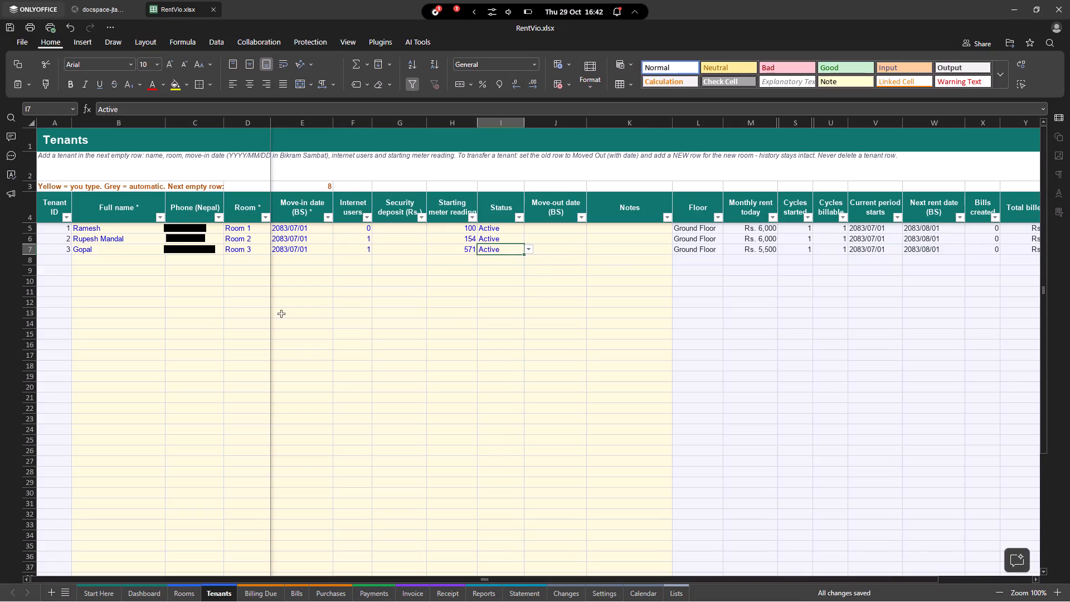
Enter 4 as the tenant ID in row 8 of the Tenants sheet.
click(62, 259)
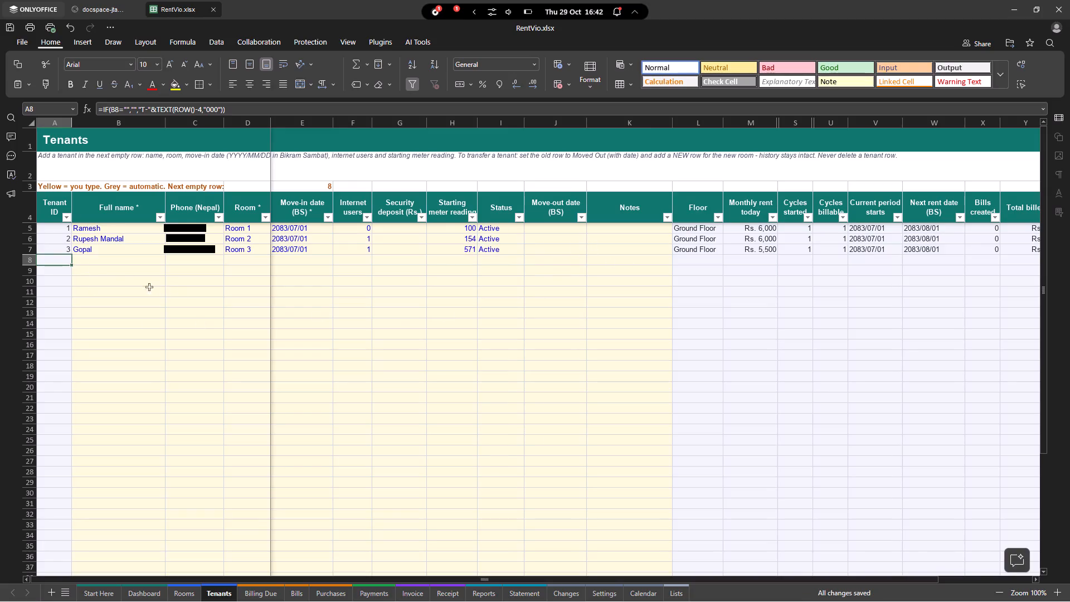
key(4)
click(104, 263)
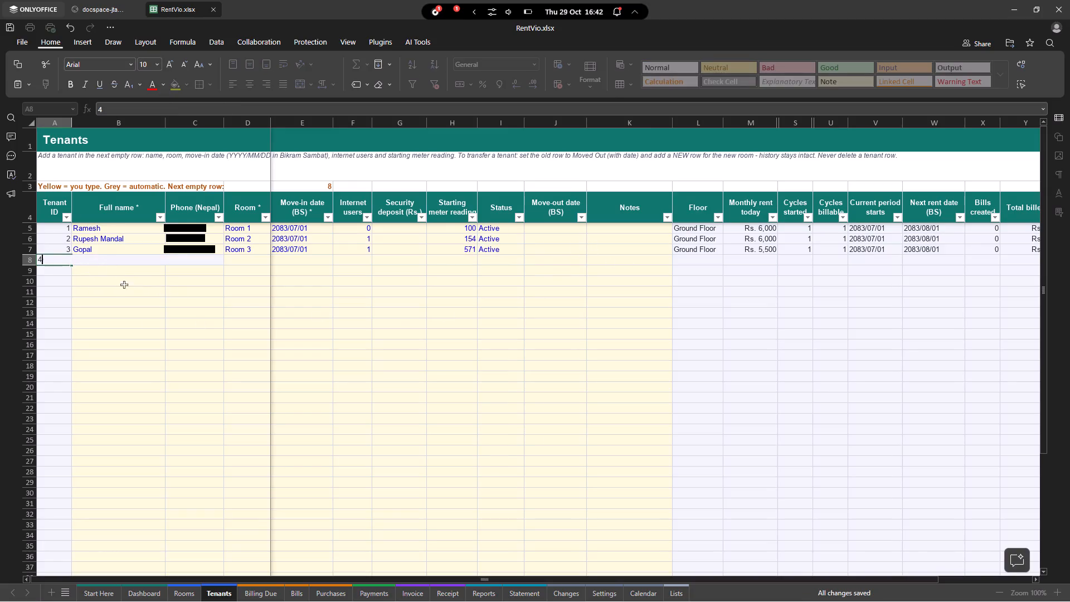
key(Return)
Enter Room 4 as a placeholder in the Full name column of row 8.
key(Right)
key(Up)
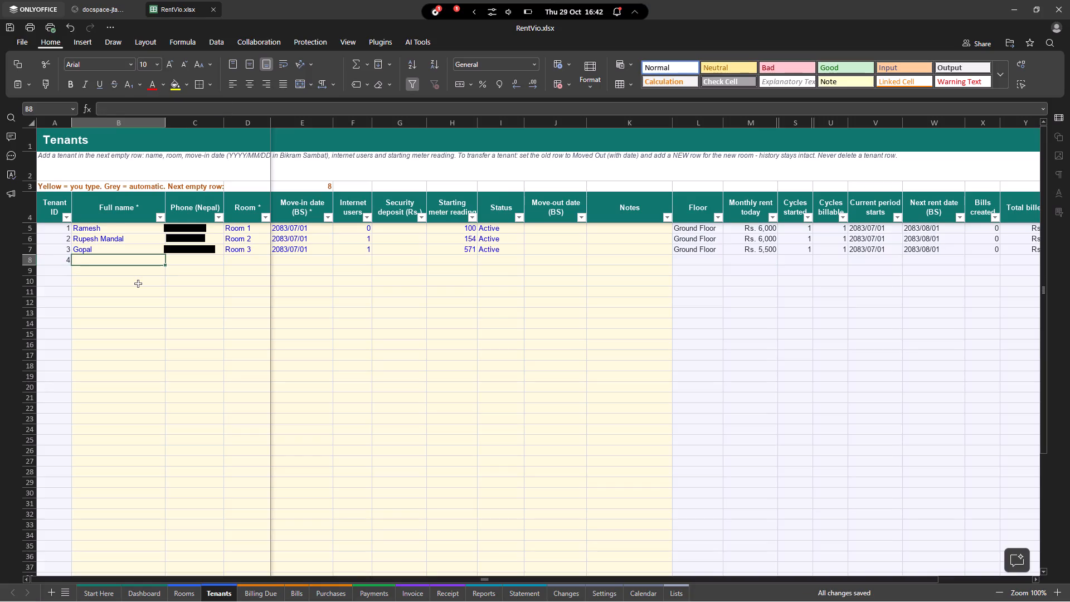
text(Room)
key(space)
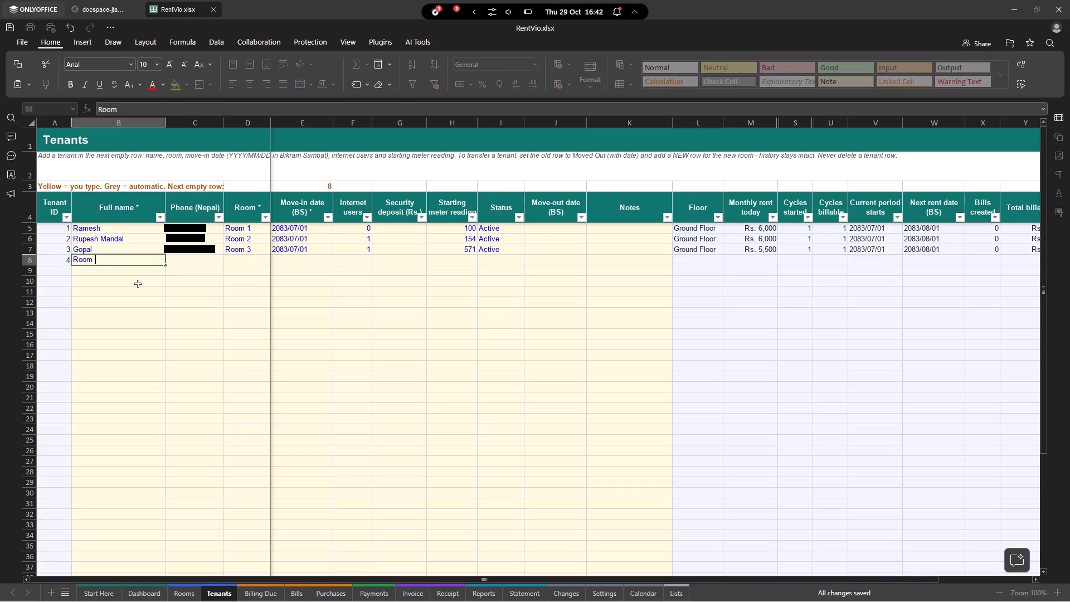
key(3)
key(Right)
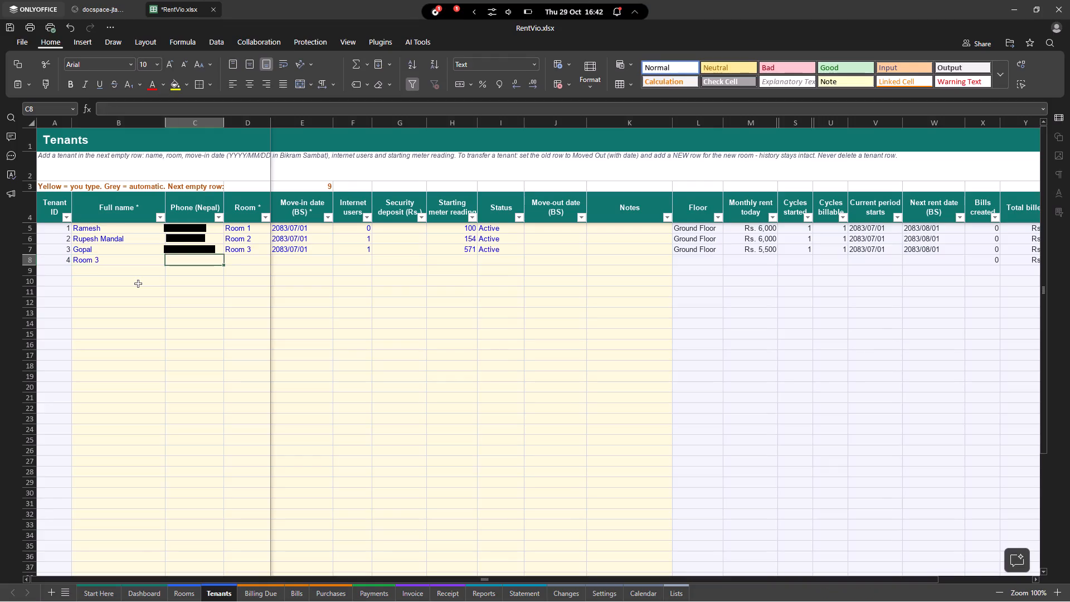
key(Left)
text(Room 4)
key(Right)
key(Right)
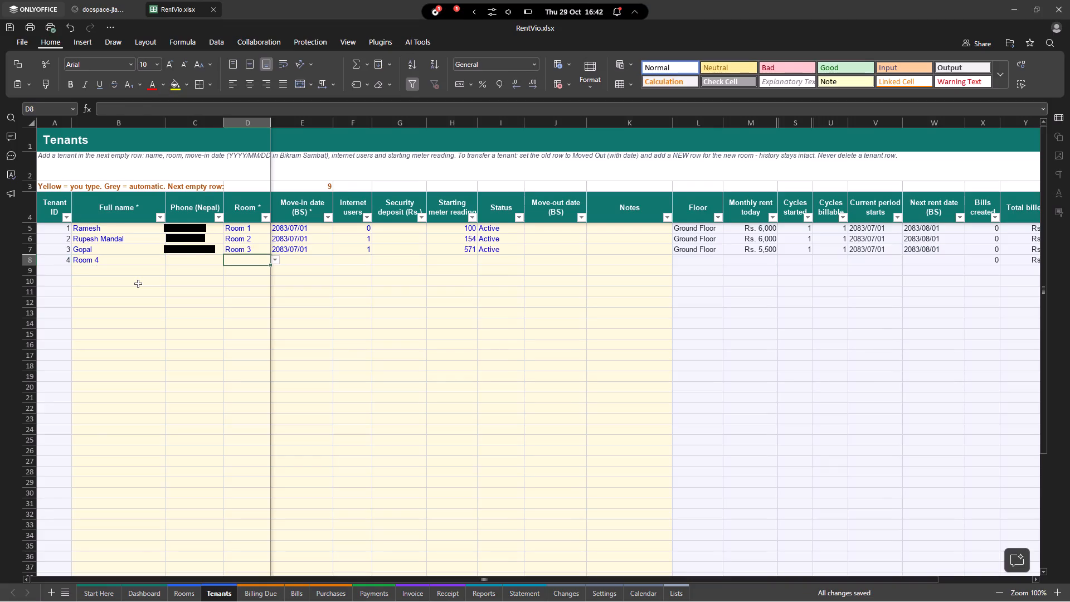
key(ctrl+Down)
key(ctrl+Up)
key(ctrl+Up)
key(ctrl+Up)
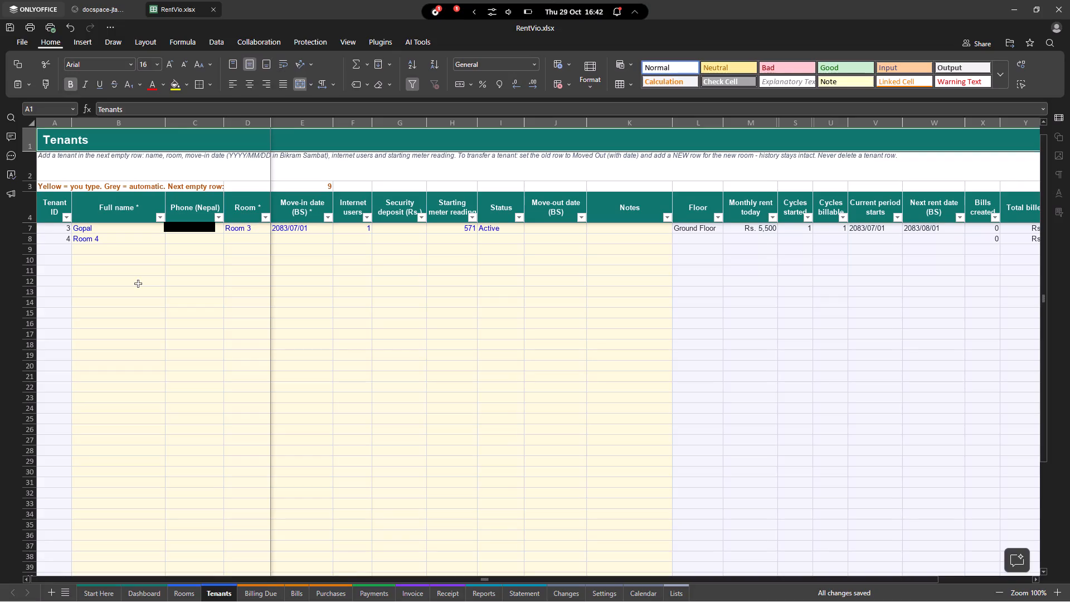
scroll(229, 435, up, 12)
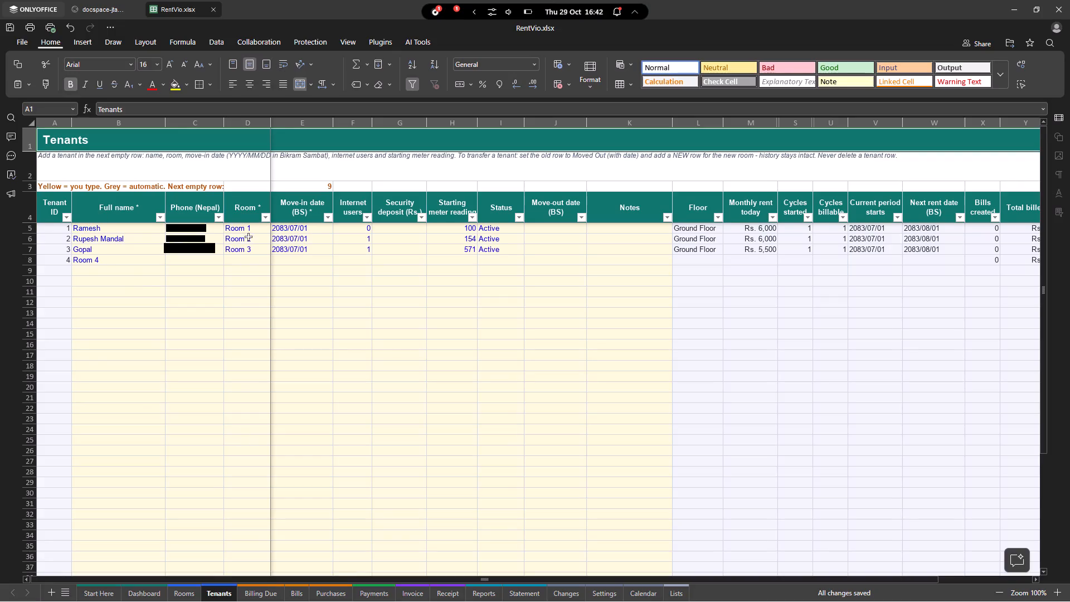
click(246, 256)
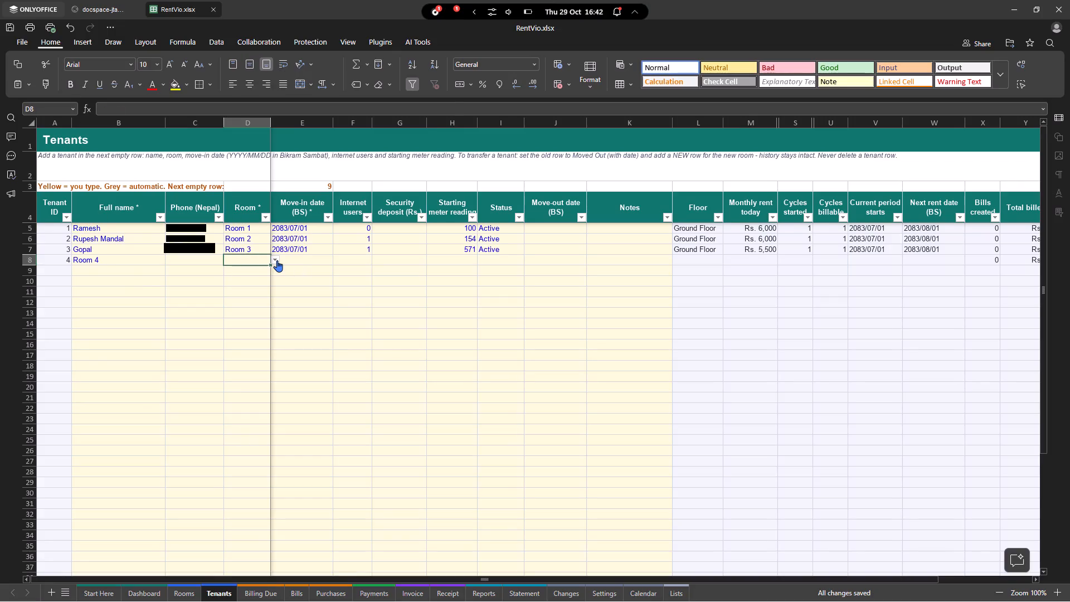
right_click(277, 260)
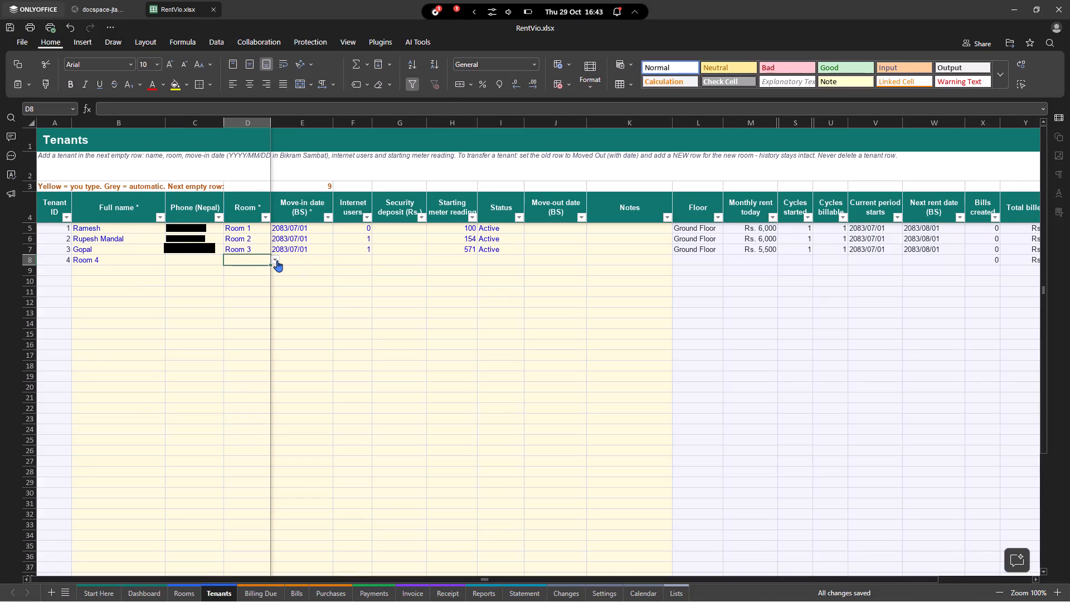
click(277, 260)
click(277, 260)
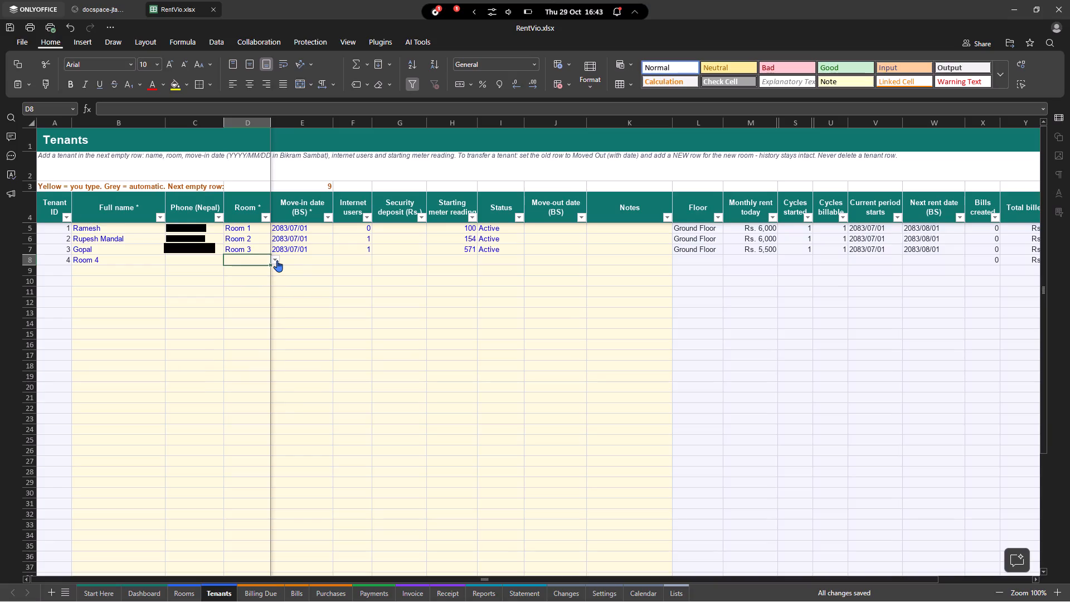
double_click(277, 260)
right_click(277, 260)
Switch to the web browser and search for how to drop down an option using only the keyboard in Excel.
click(649, 586)
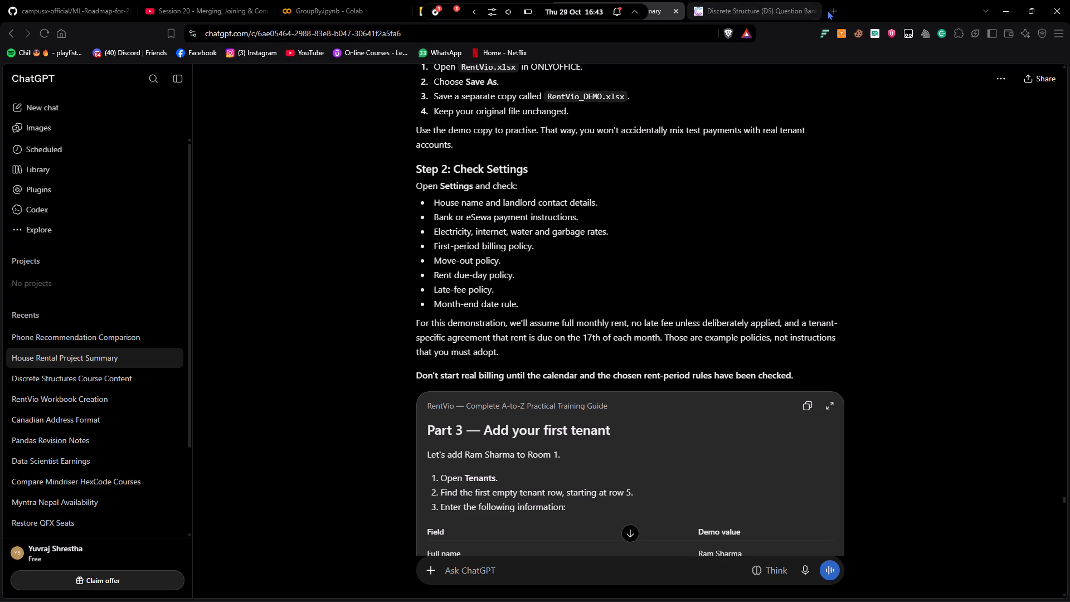
click(832, 11)
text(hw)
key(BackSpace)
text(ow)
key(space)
scroll(502, 64, down, 1)
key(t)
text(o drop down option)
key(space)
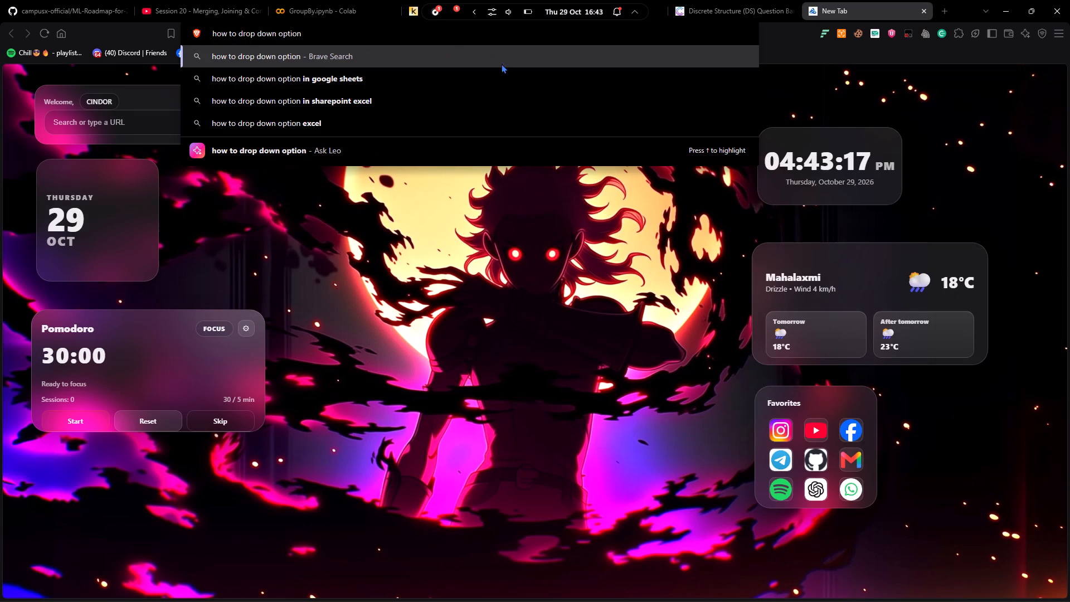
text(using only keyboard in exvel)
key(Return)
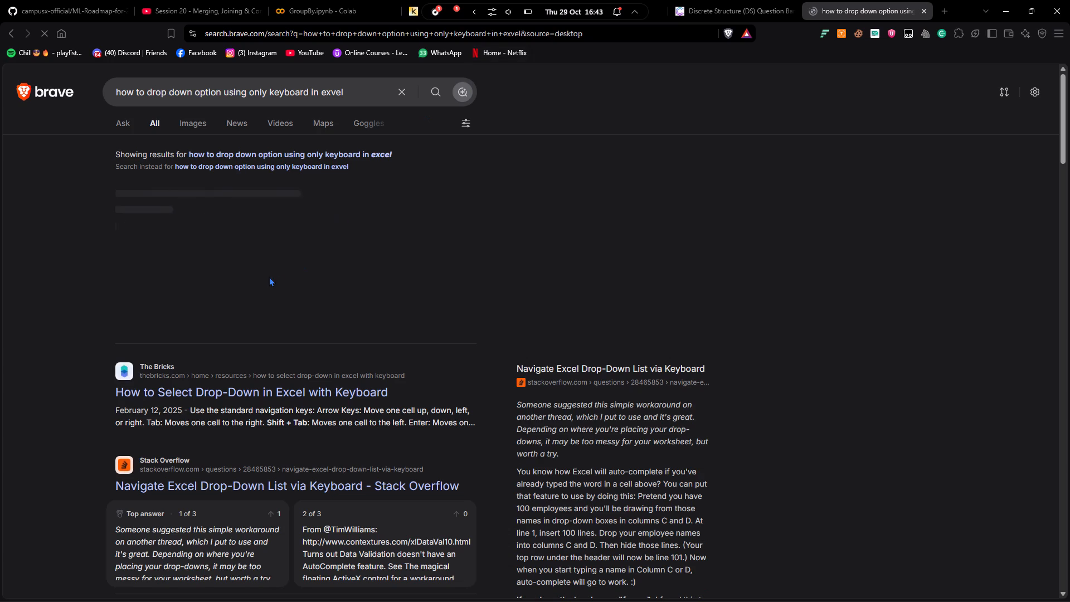
click(357, 154)
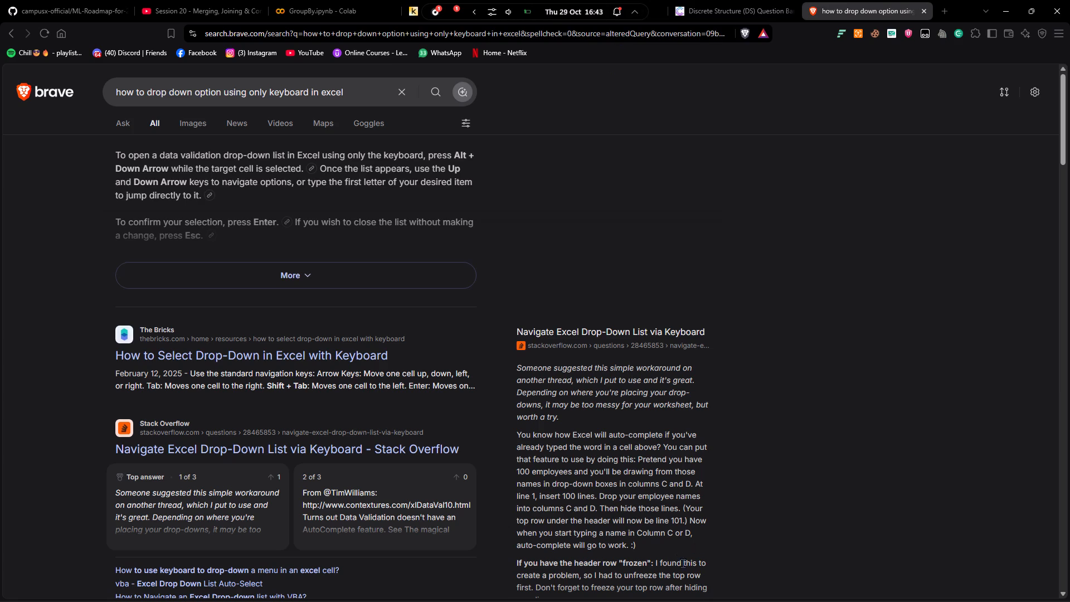
Return to the RentVio workbook in ONLYOFFICE and assign Room 4 to the tenant in row 8.
click(675, 588)
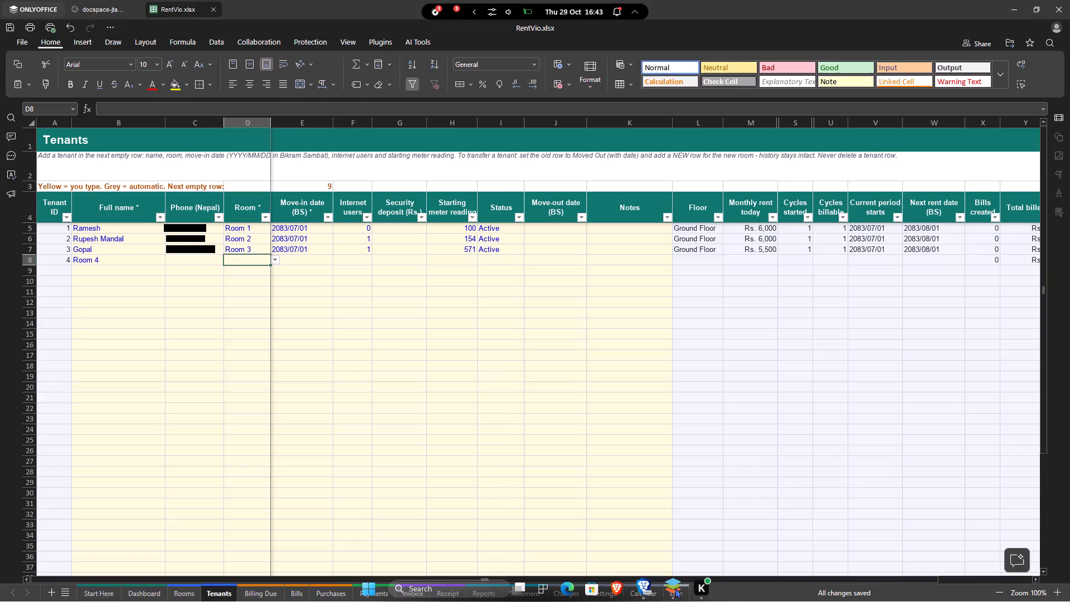
key(alt+Down)
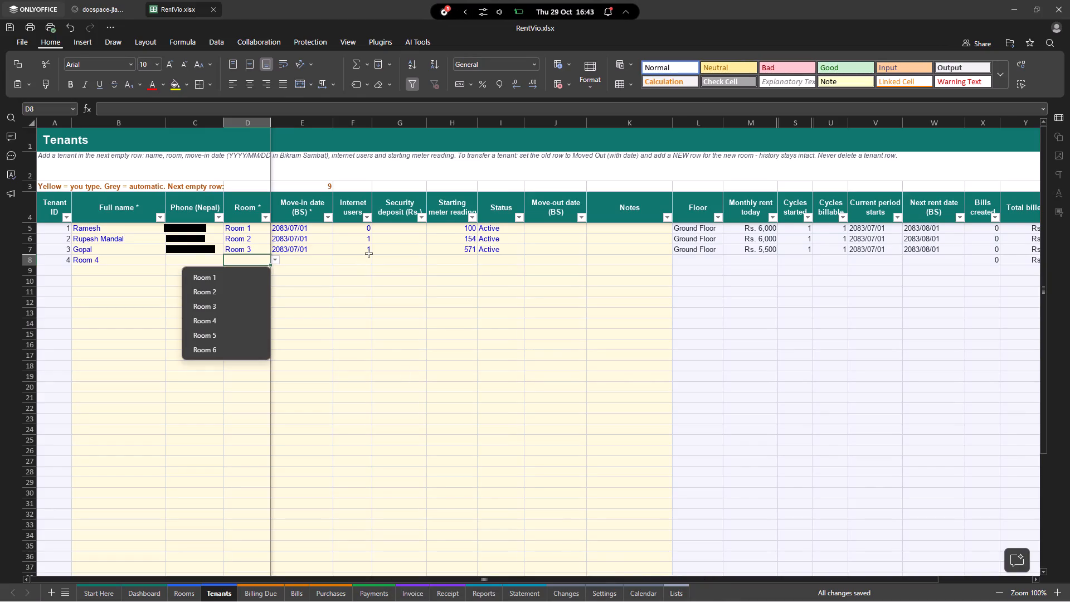
key(alt+Down)
key(alt+Down)
key(Down)
key(Down)
key(Down)
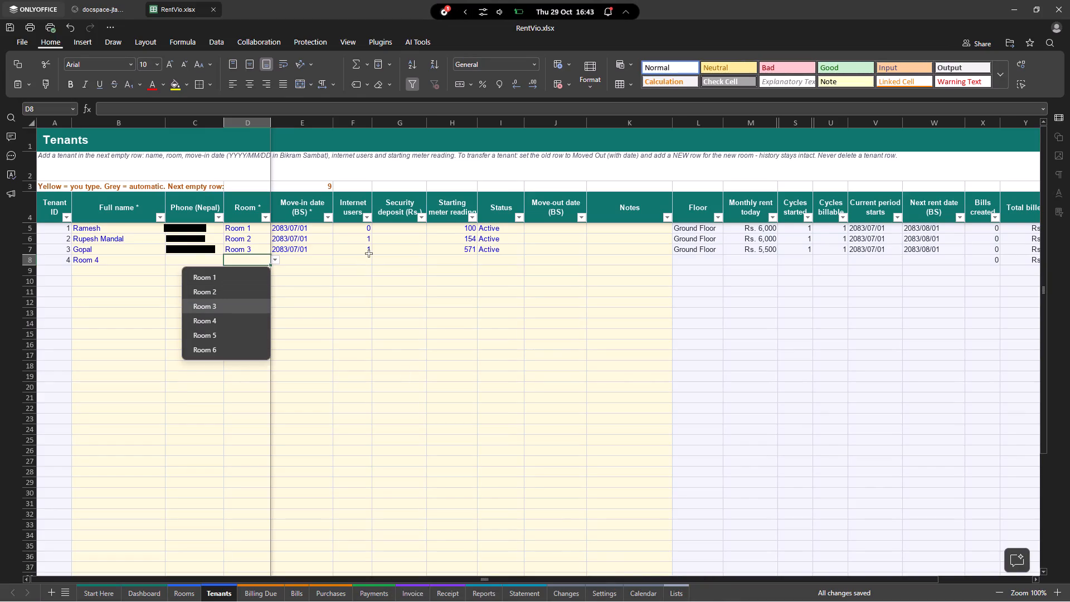
key(Down)
key(Return)
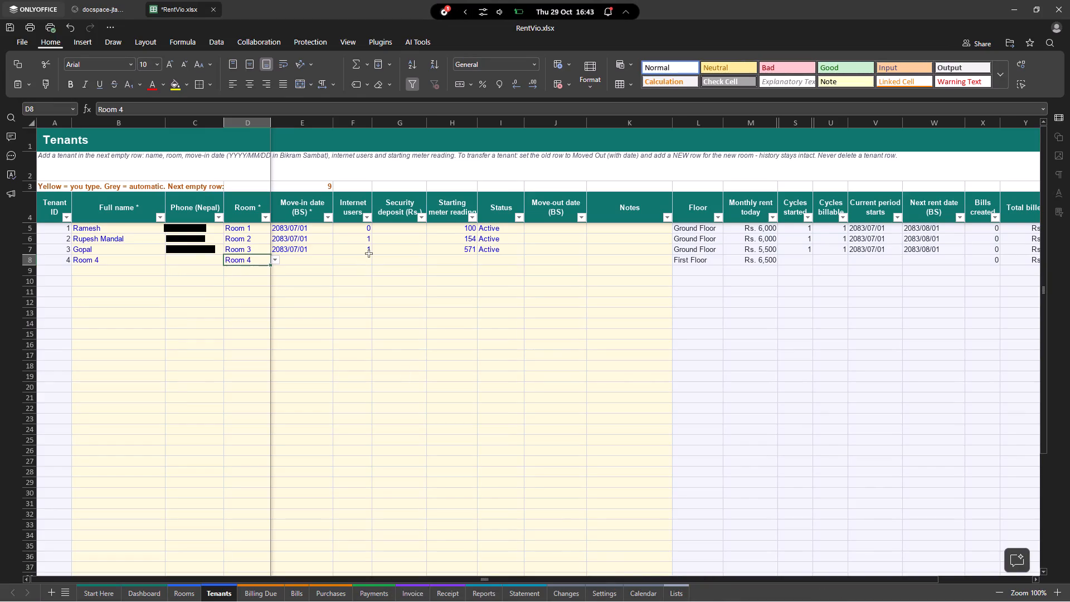
Enter 2083/07/07 as the move-in date of the tenant in row 8.
key(Right)
key(Right)
key(Right)
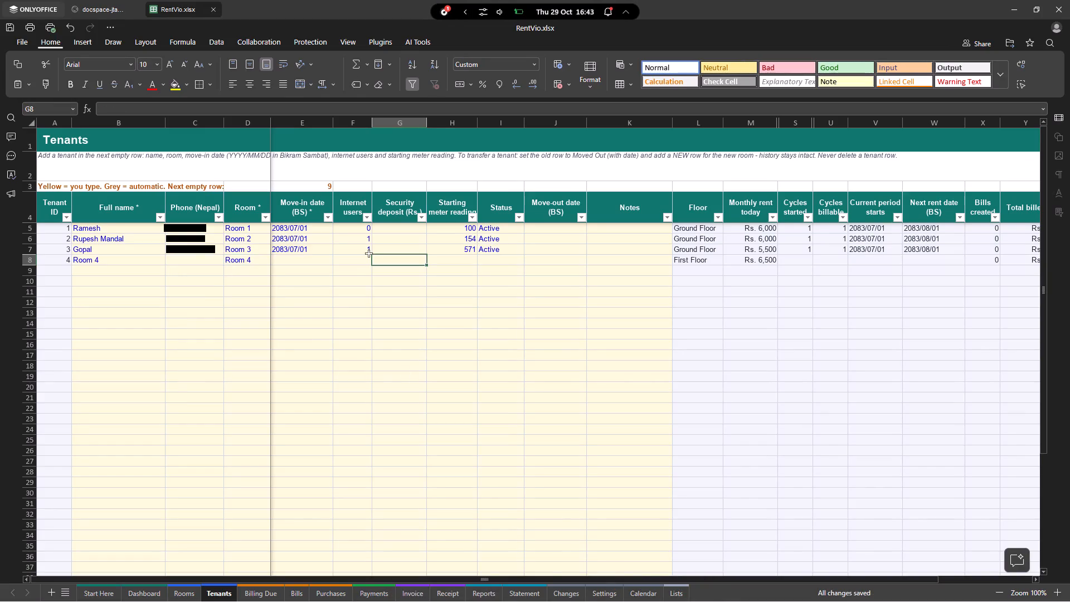
key(Left)
key(Left)
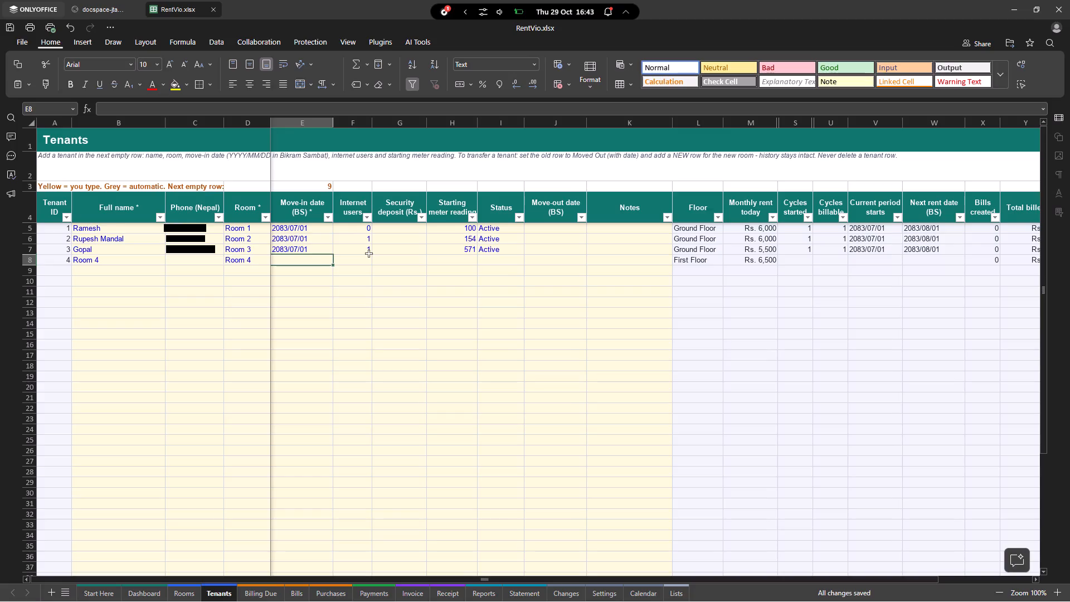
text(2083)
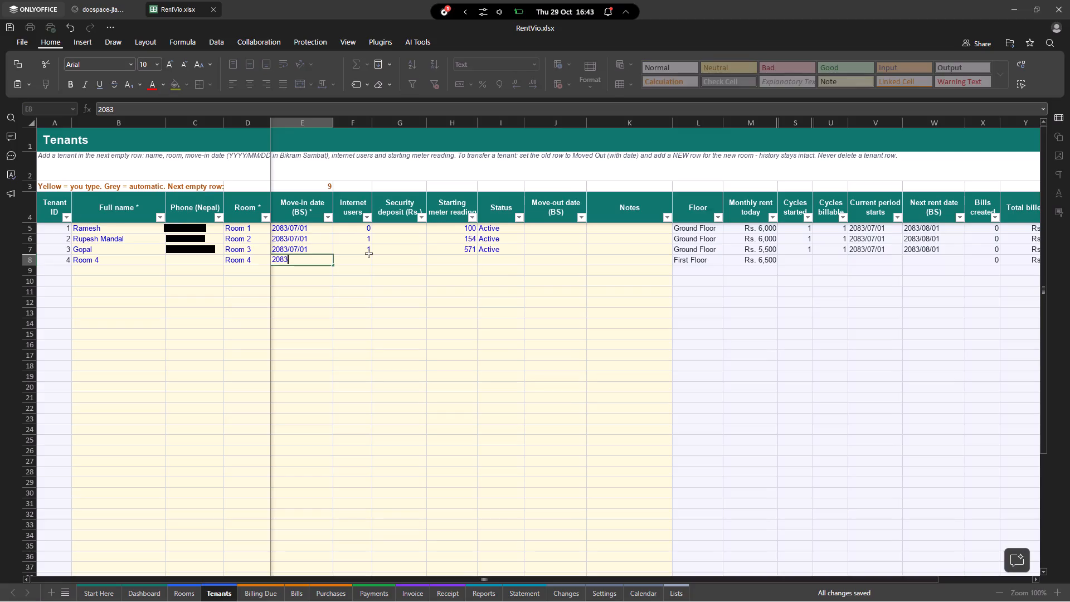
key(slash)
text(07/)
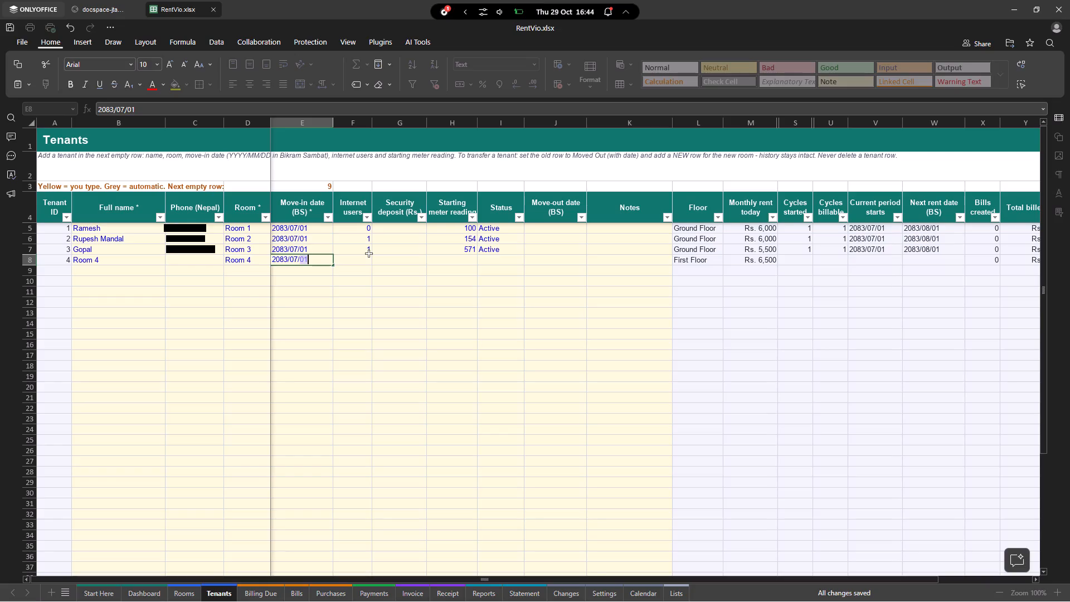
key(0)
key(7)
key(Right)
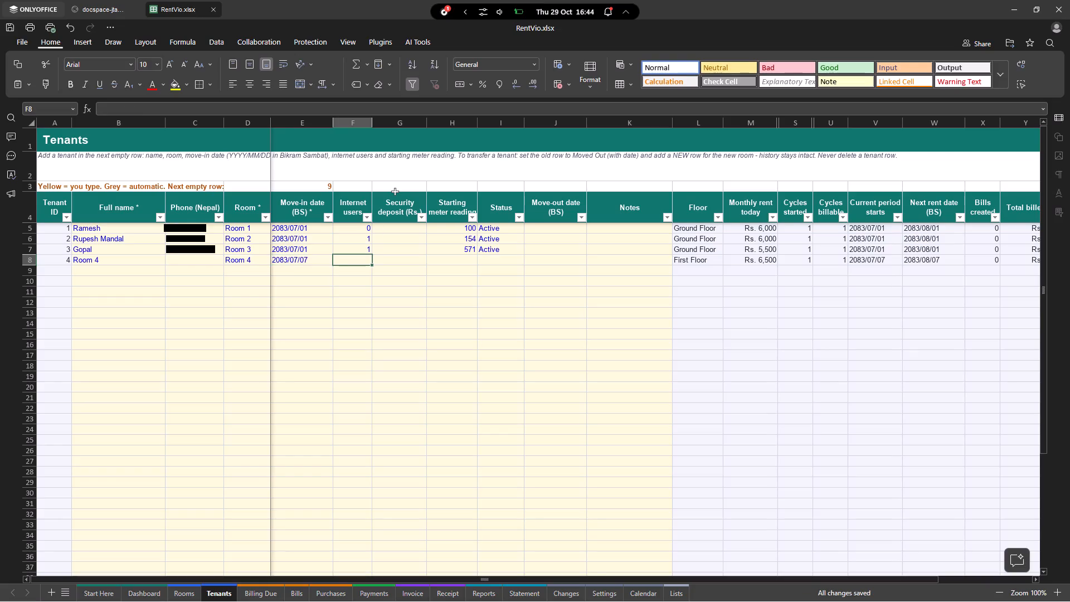
Set the number of internet users for the tenant in row 8 to 2.
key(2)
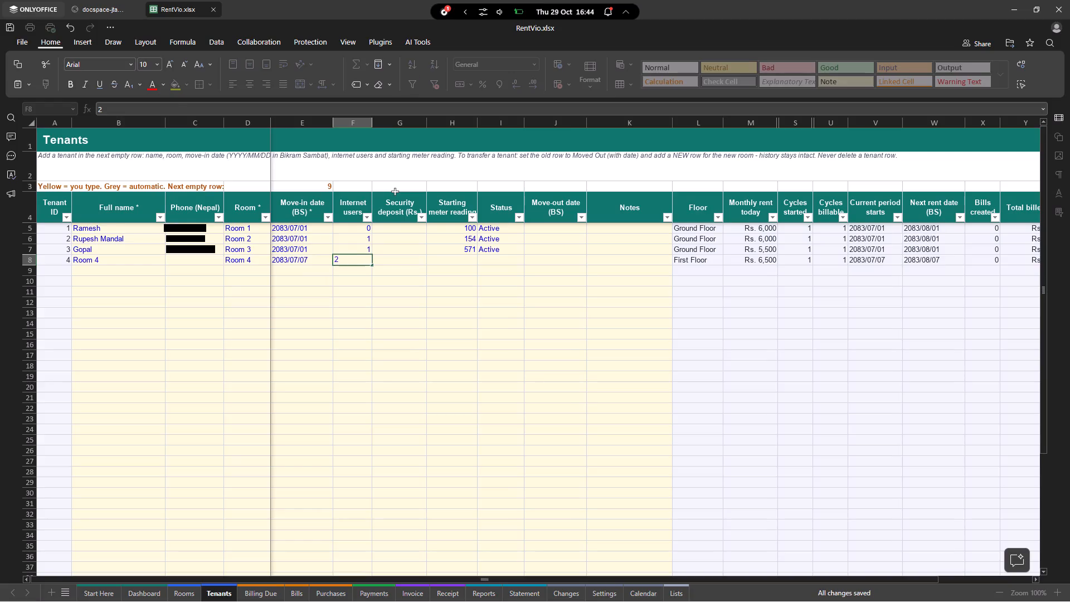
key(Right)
Correct the starting meter reading of the tenant in row 7 to 488.
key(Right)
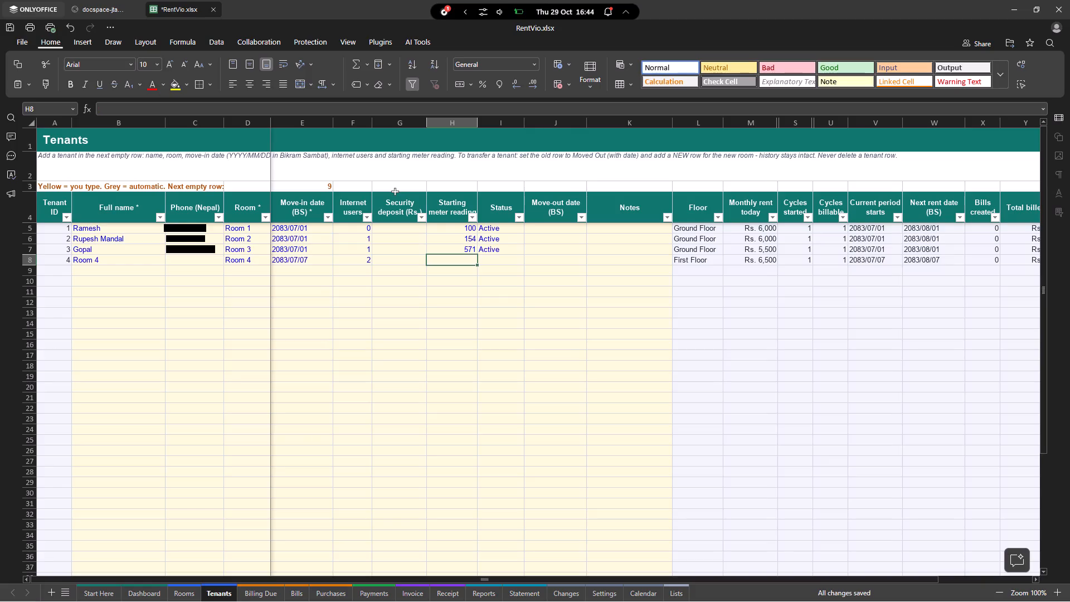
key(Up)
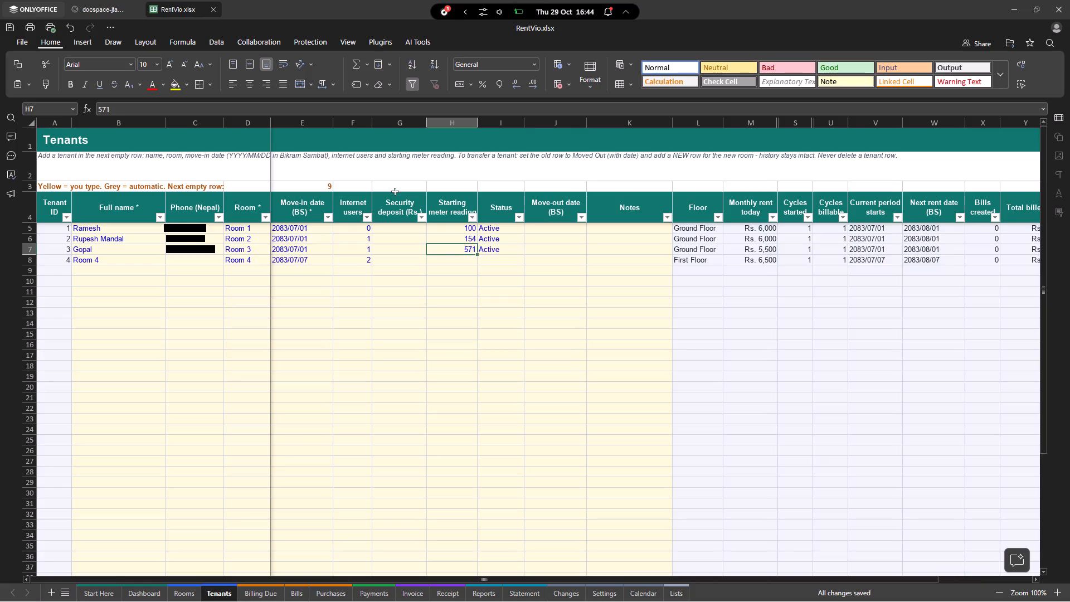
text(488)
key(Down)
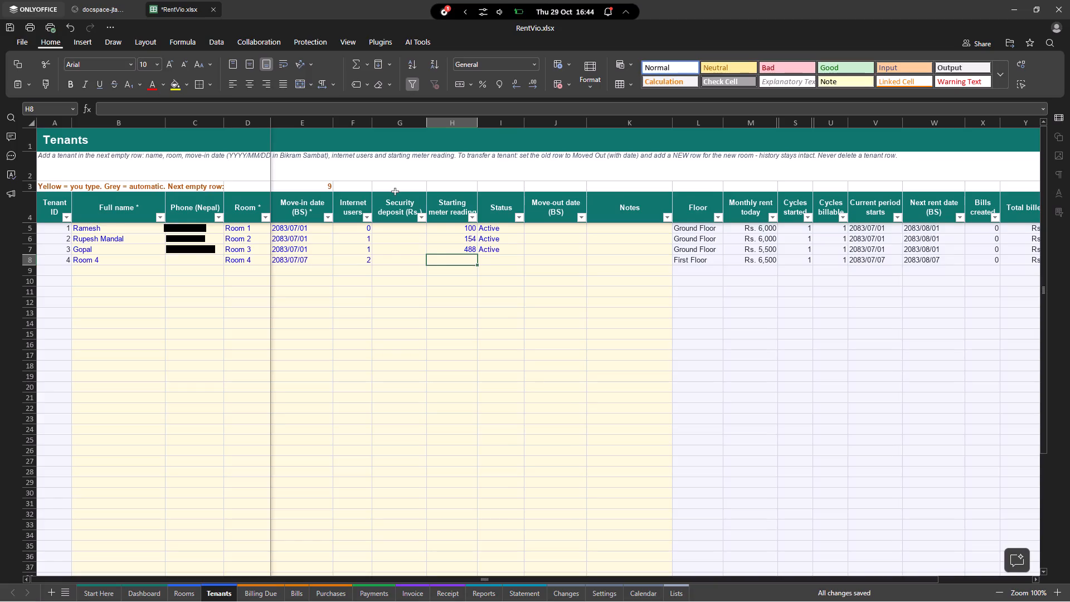
Enter 571 as the starting meter reading of the tenant in row 8.
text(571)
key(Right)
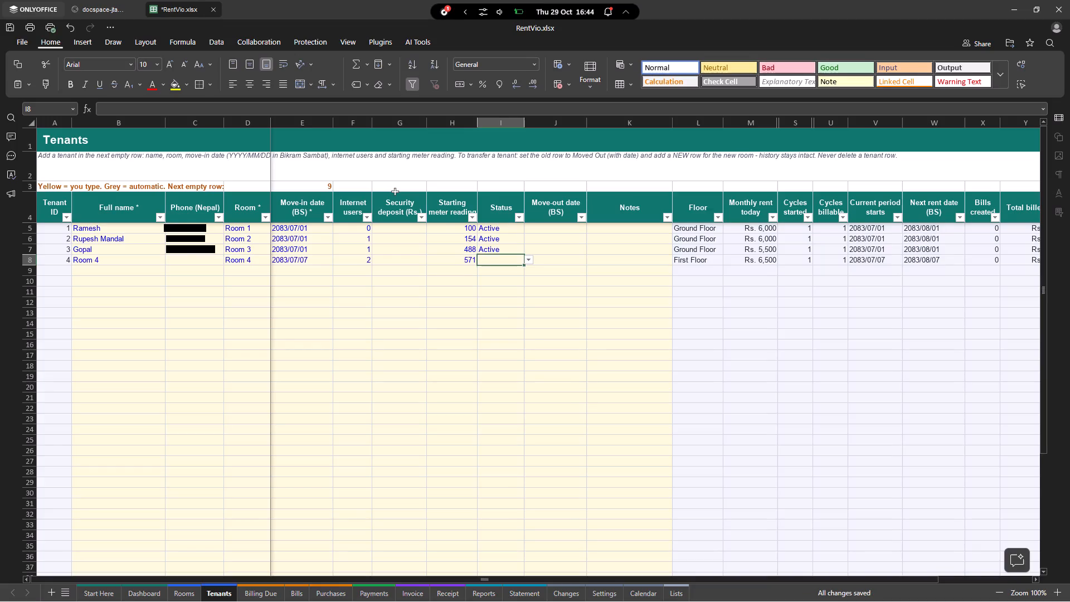
Set the status of the tenant in row 8 to Active.
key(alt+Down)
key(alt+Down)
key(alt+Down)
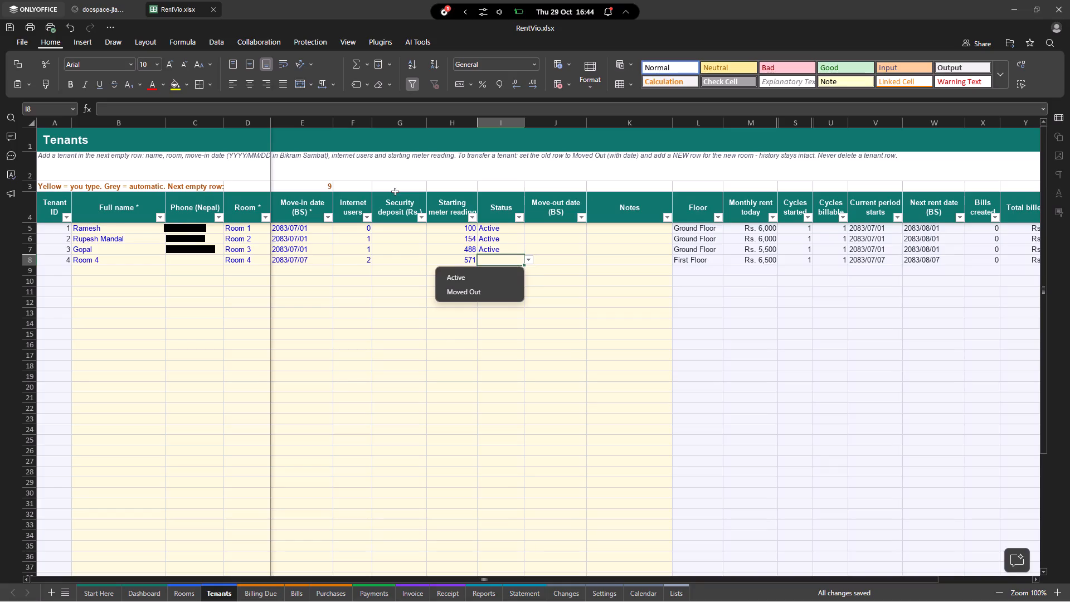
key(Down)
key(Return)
Enter 5 as the tenant ID in row 9.
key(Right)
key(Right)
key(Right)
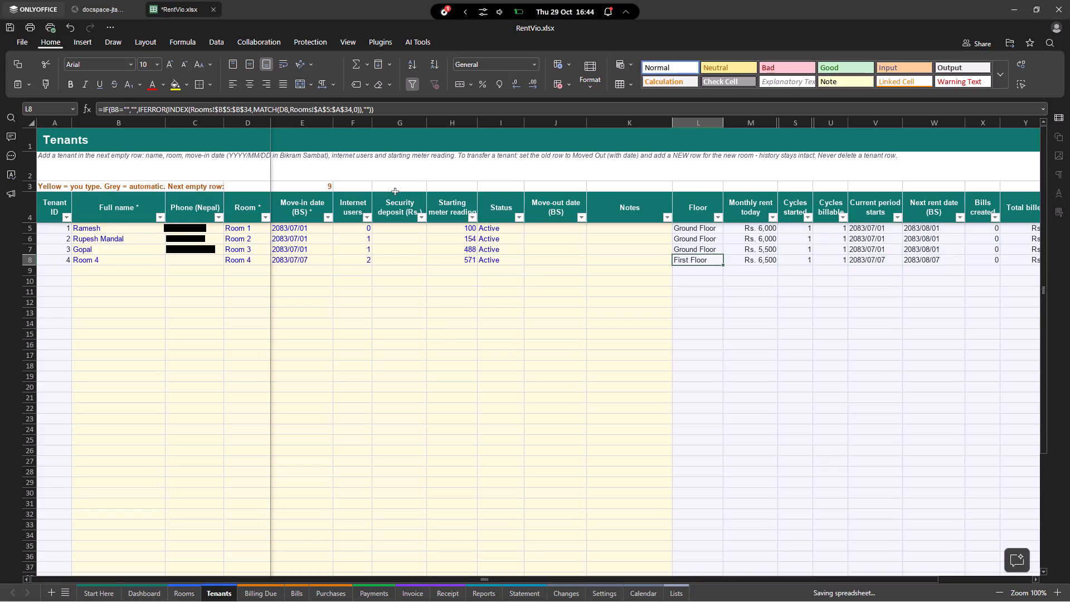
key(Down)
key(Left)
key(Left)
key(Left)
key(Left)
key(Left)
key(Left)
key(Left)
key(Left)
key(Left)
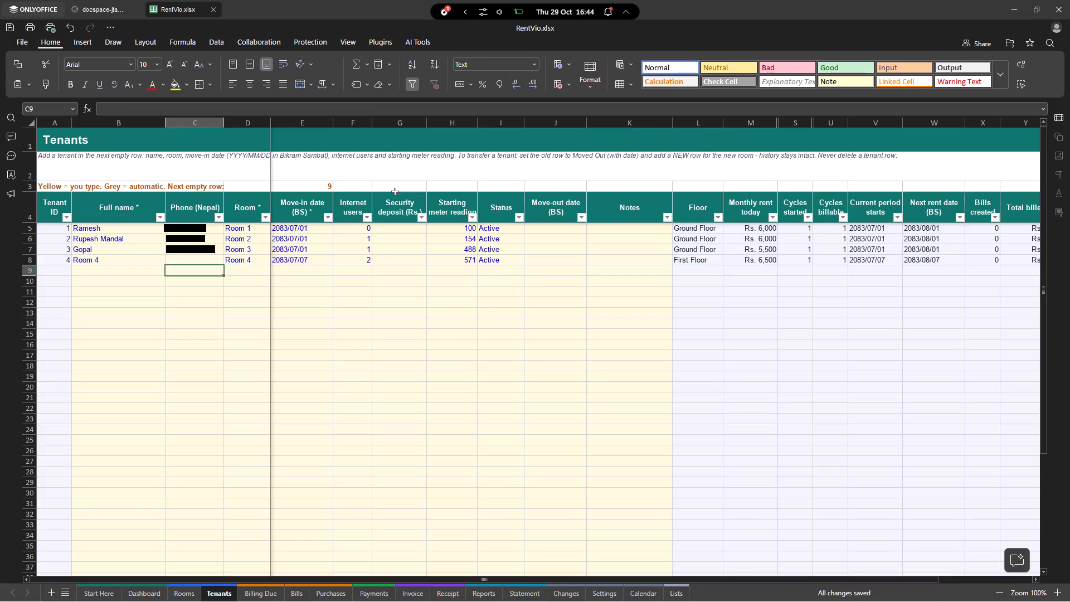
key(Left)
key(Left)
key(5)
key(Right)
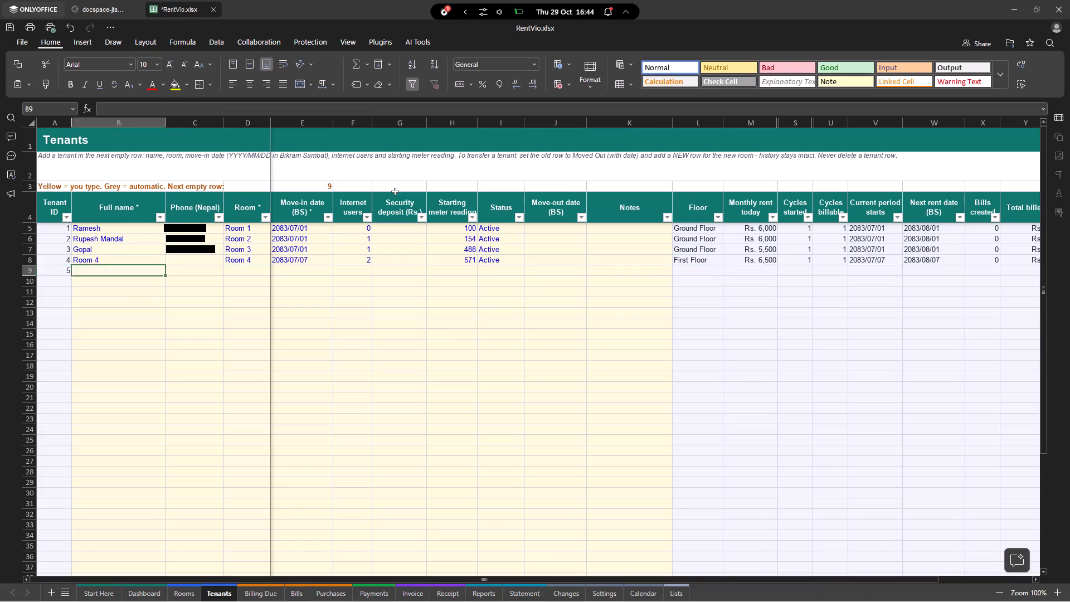
Enter Room 5 as the full name of the tenant in row 9.
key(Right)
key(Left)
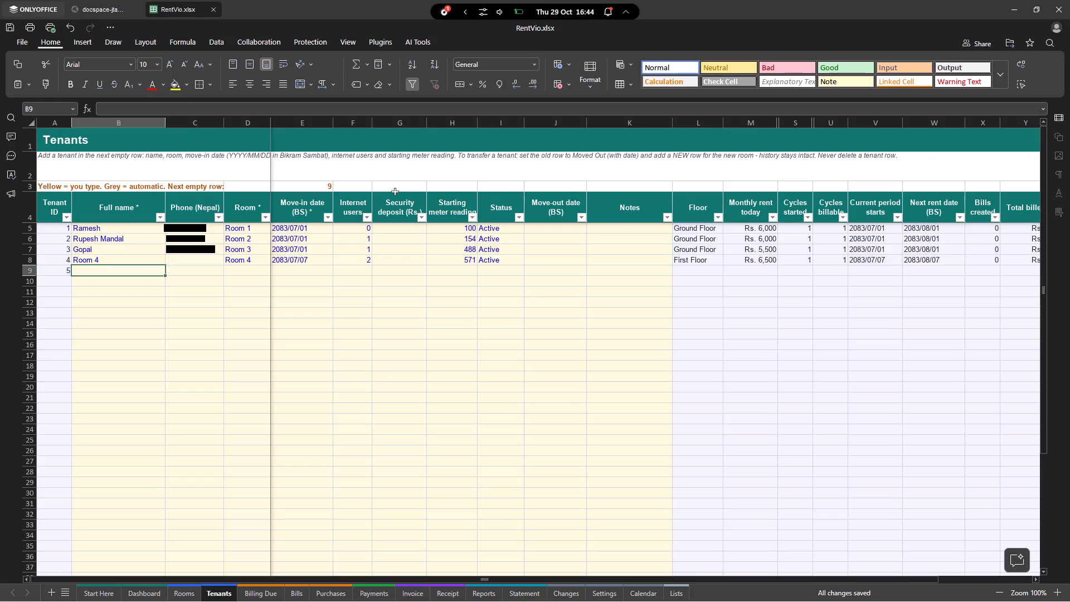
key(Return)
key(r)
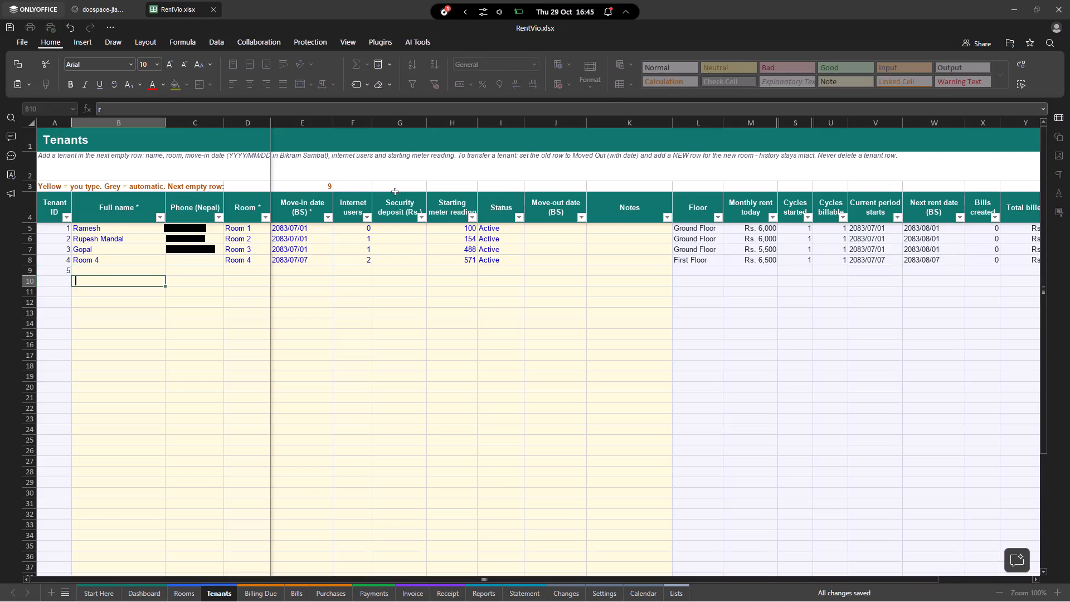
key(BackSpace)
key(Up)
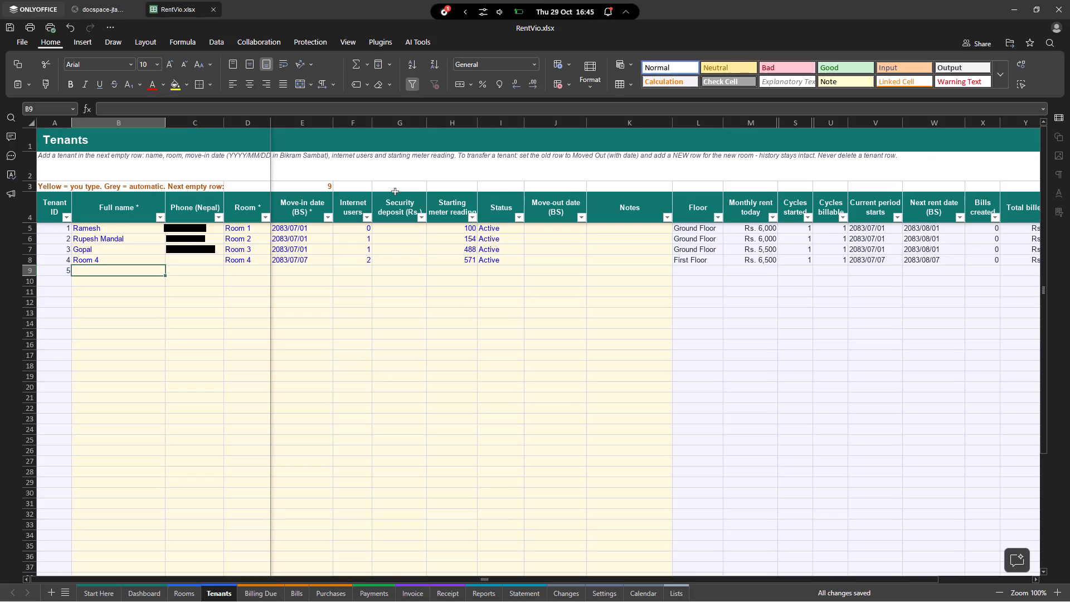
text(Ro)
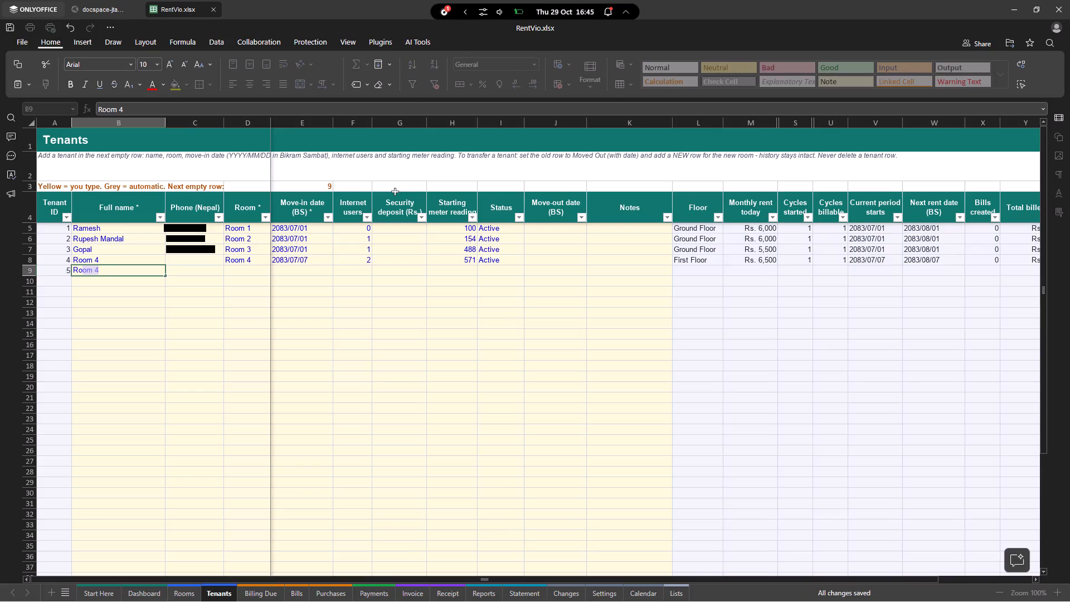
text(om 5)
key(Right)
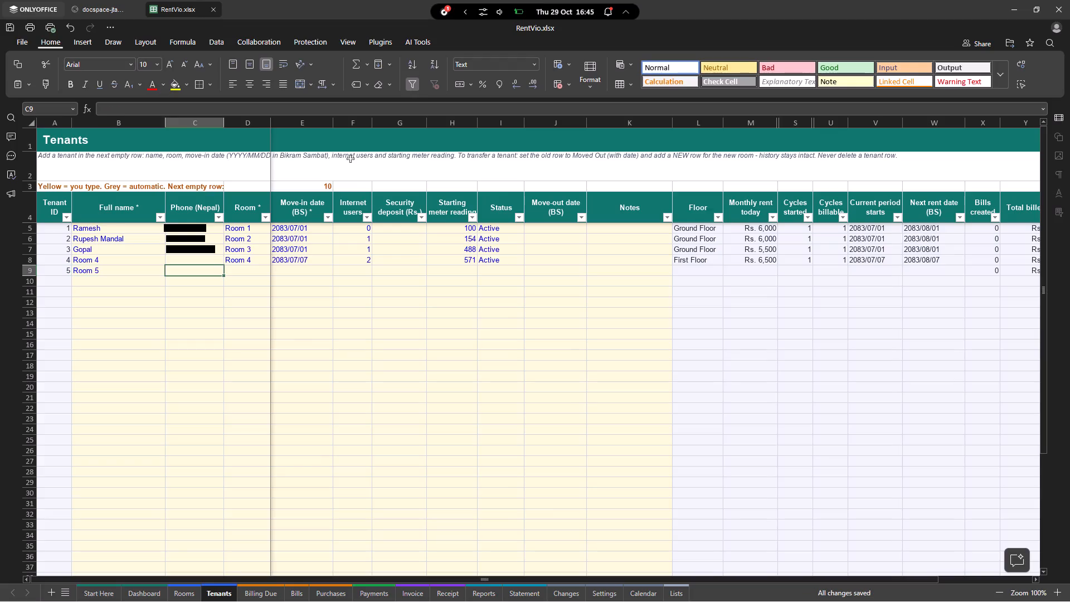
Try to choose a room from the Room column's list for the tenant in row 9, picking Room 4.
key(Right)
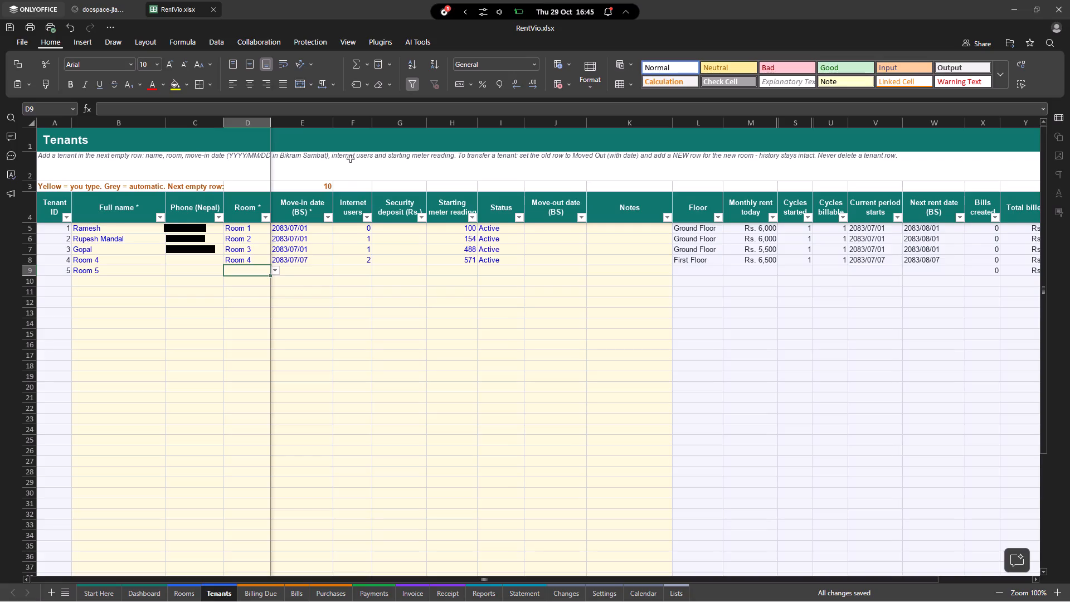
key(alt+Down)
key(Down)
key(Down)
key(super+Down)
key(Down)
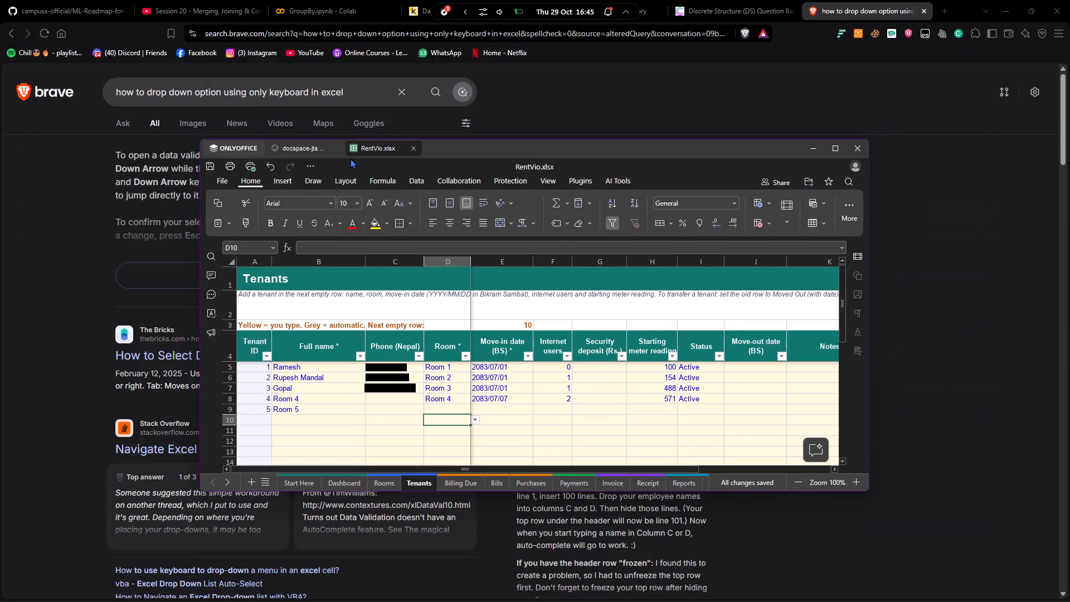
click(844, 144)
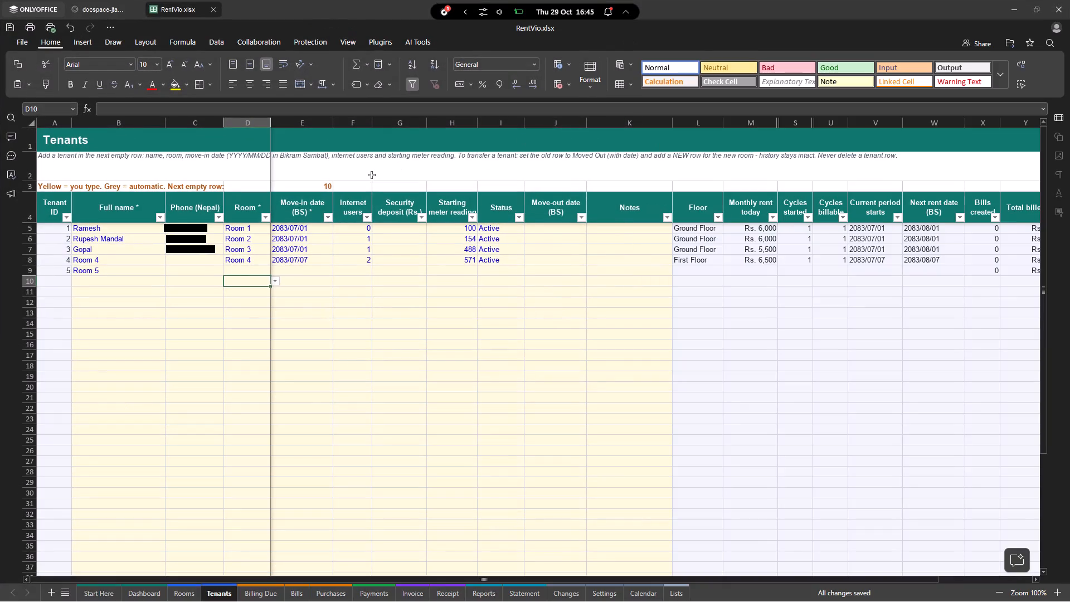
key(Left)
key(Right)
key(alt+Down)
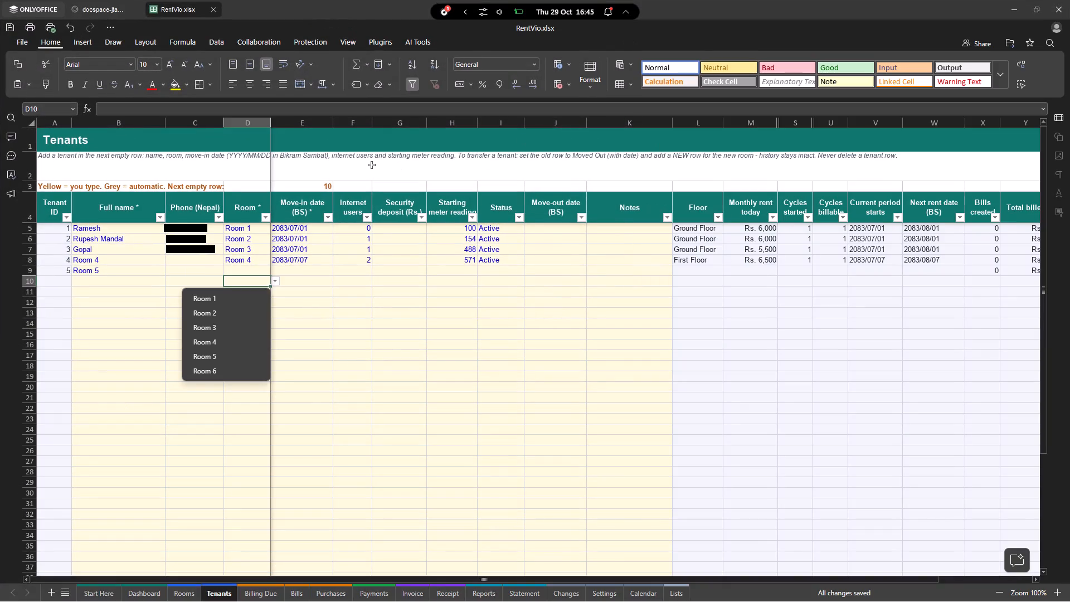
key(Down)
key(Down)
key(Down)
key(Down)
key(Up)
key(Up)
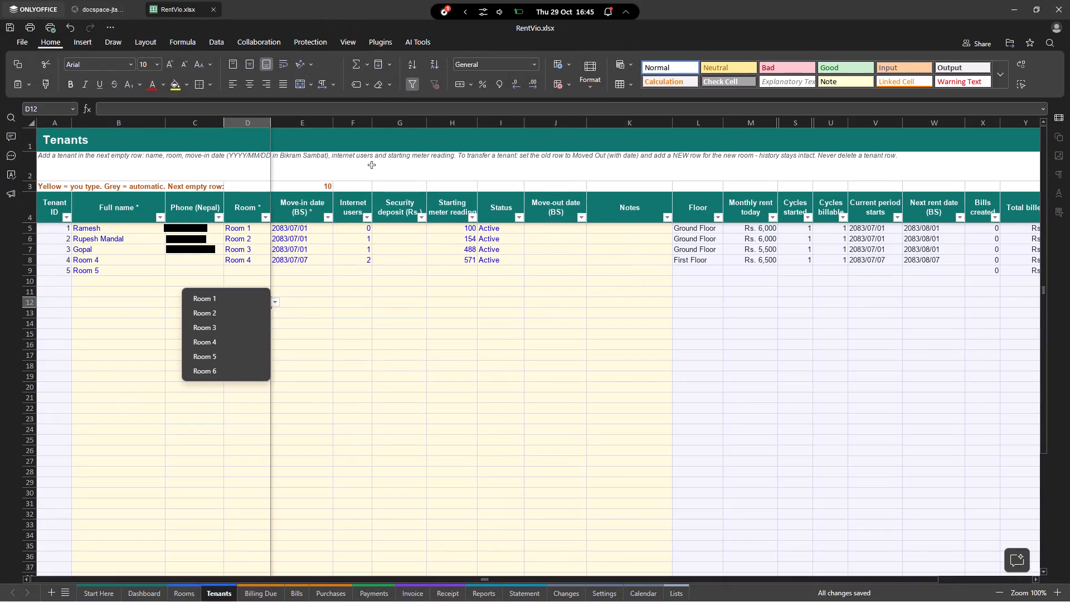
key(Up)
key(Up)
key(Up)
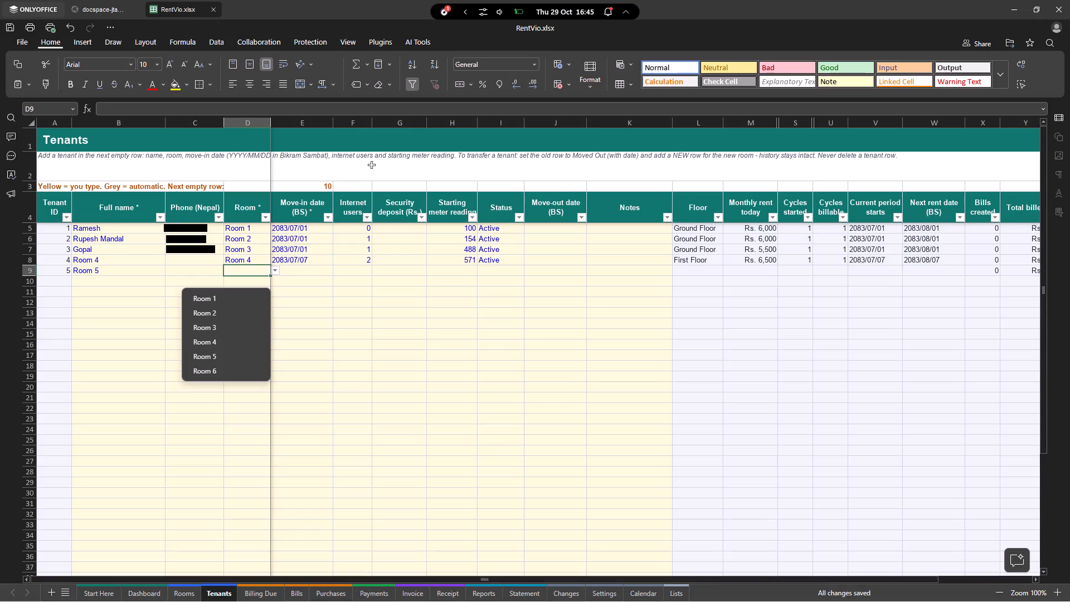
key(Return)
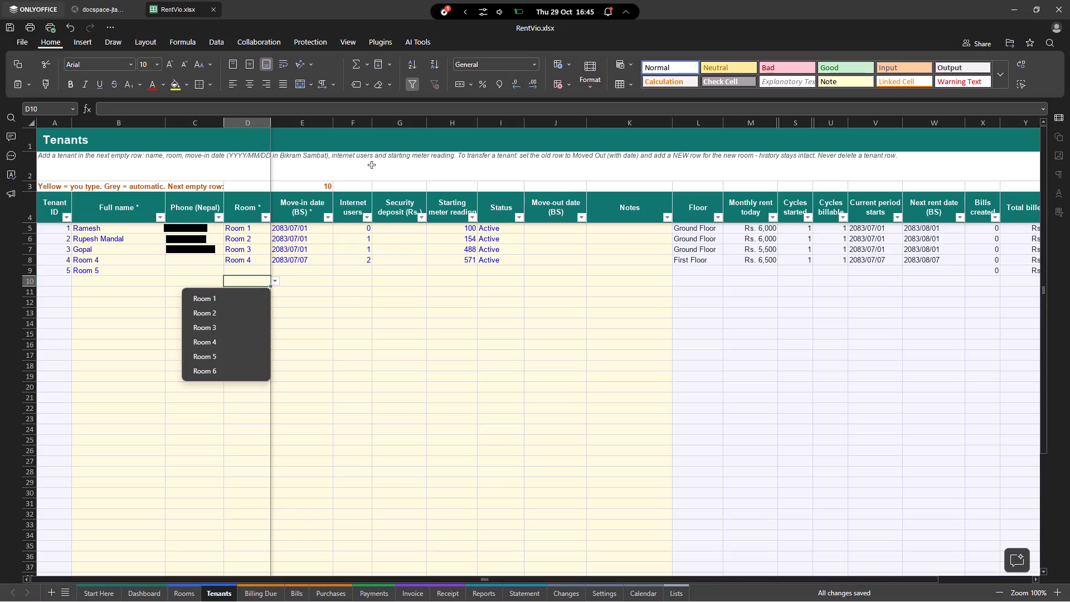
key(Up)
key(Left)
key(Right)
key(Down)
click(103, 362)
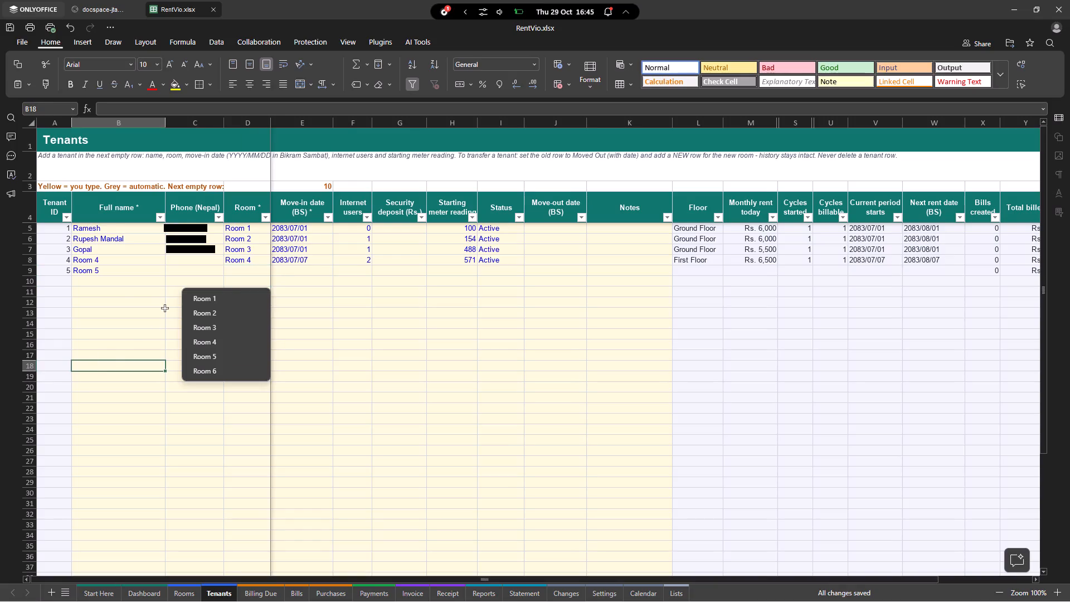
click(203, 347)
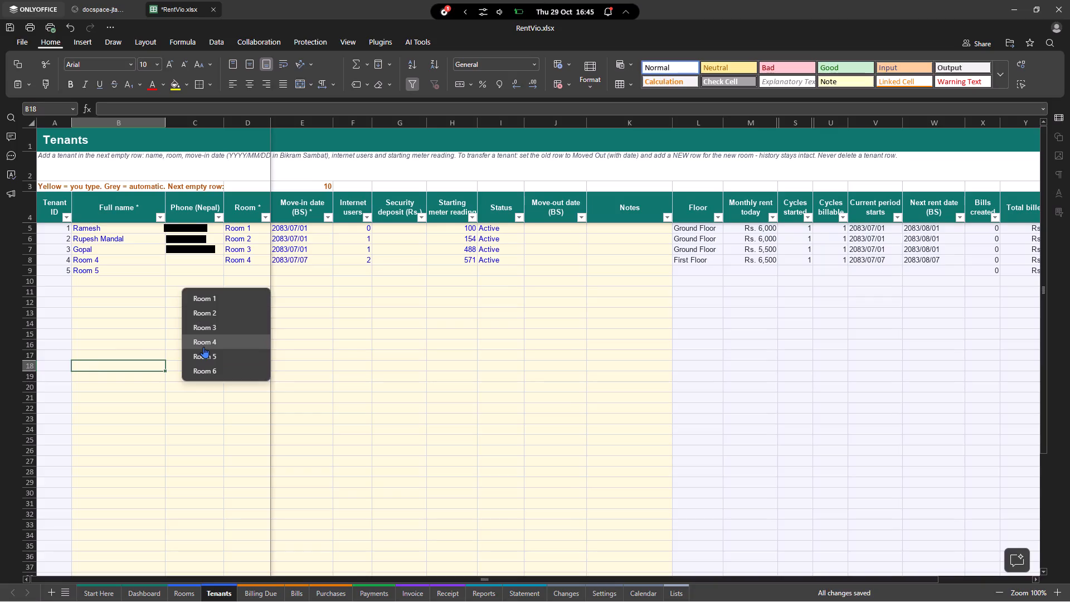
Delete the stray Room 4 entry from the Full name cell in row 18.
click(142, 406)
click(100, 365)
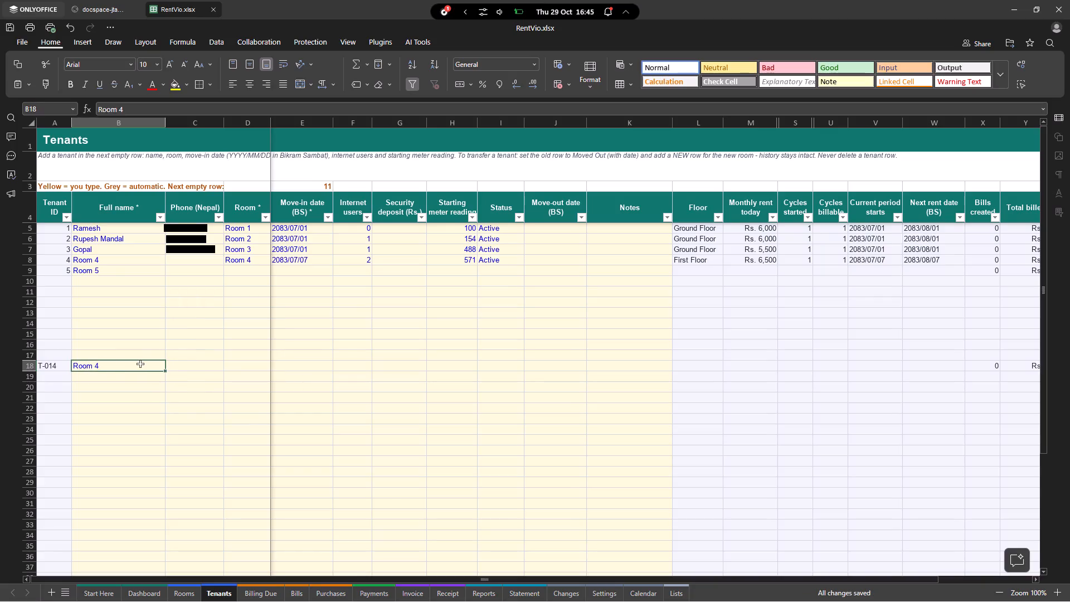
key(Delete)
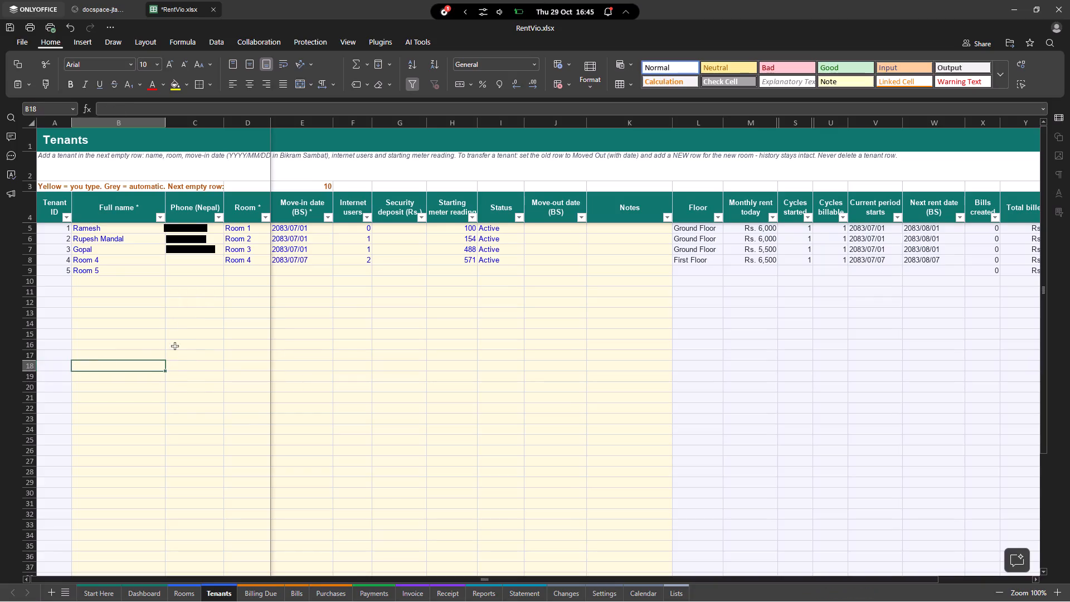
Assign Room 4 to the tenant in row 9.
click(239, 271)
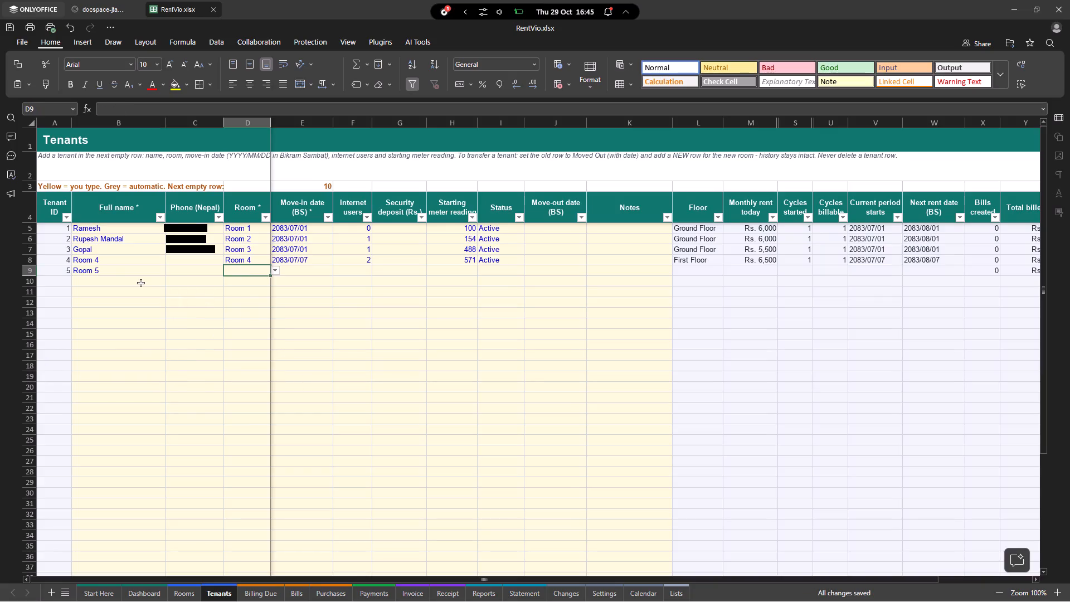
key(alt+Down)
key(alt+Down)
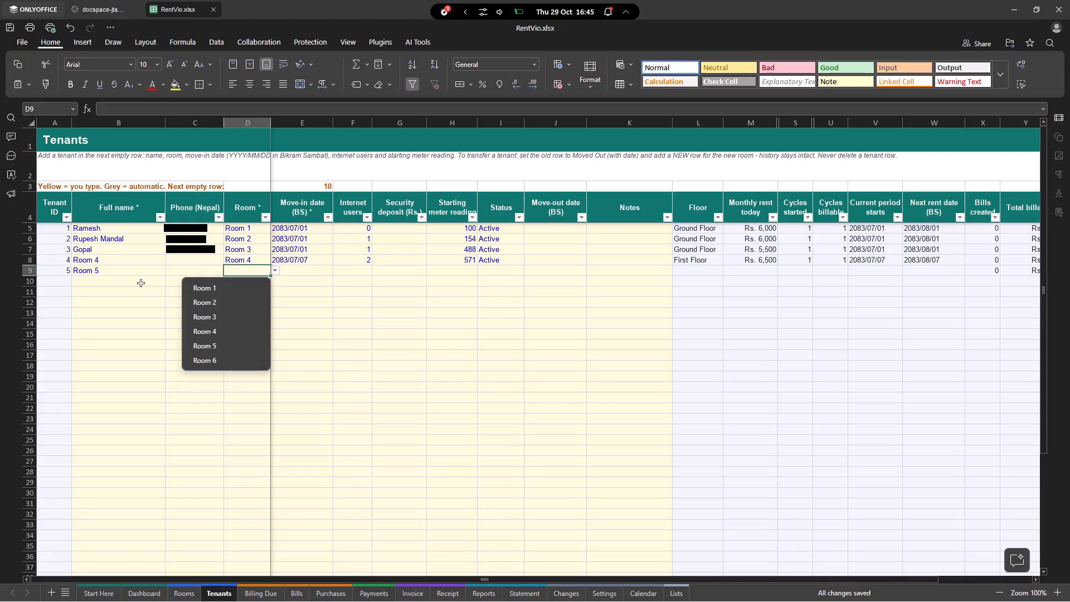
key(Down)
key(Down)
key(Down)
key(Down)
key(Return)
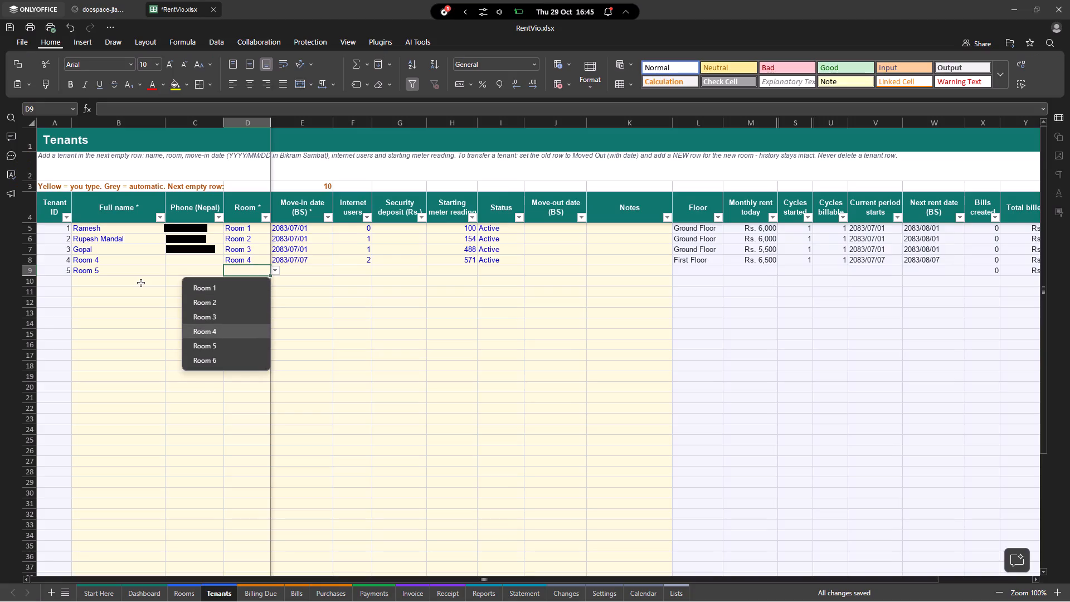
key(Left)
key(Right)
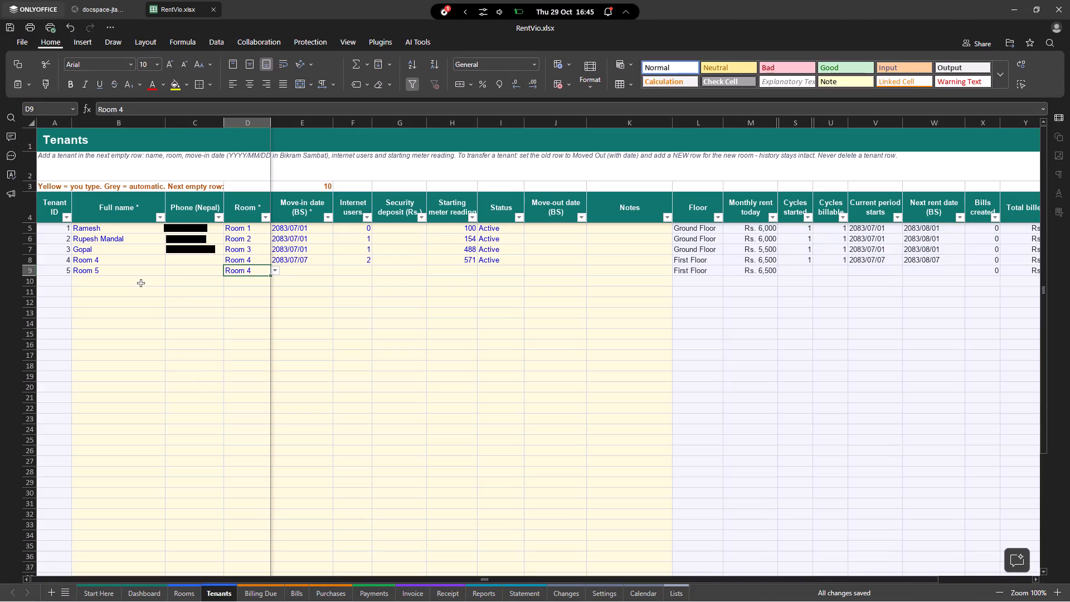
Change the room of the tenant in row 9 to Room 5.
key(alt+Down)
key(Down)
key(Down)
key(Down)
key(Down)
key(Down)
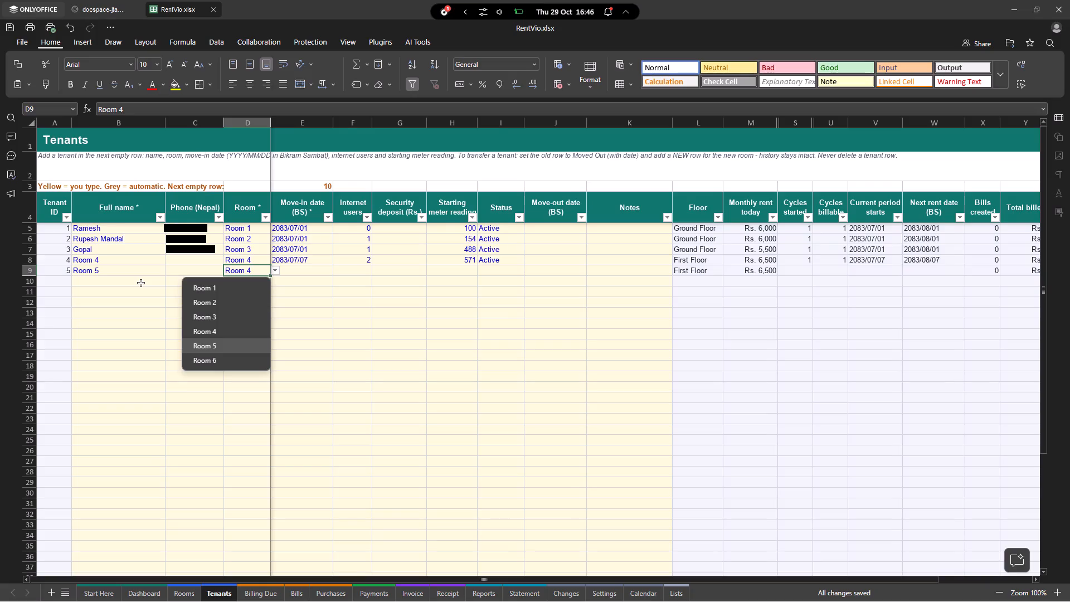
key(Return)
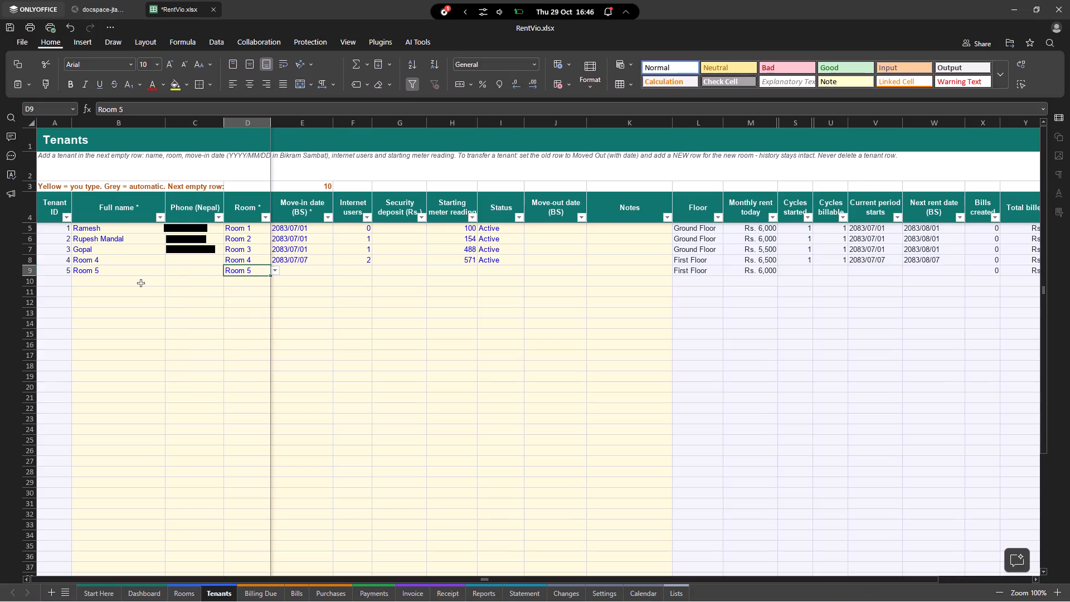
Enter 2083/07/02 as the move-in date of the tenant in row 9.
key(Right)
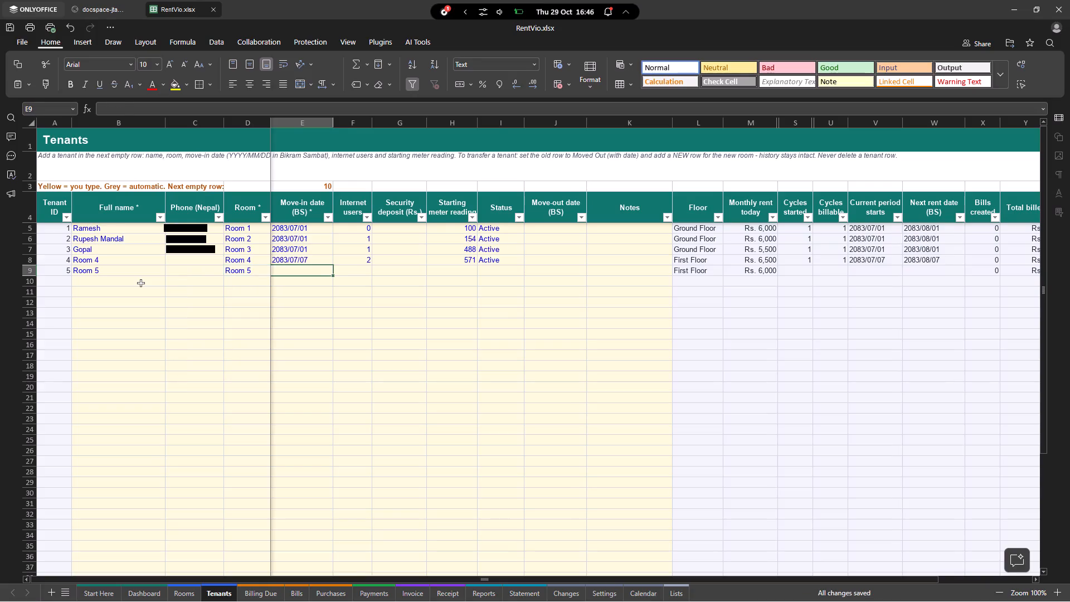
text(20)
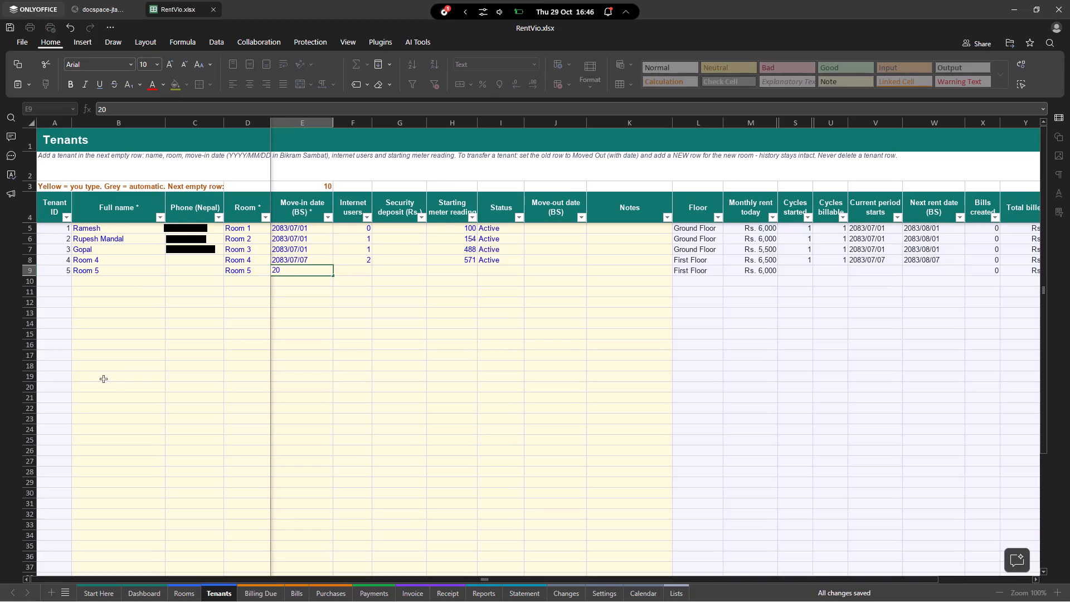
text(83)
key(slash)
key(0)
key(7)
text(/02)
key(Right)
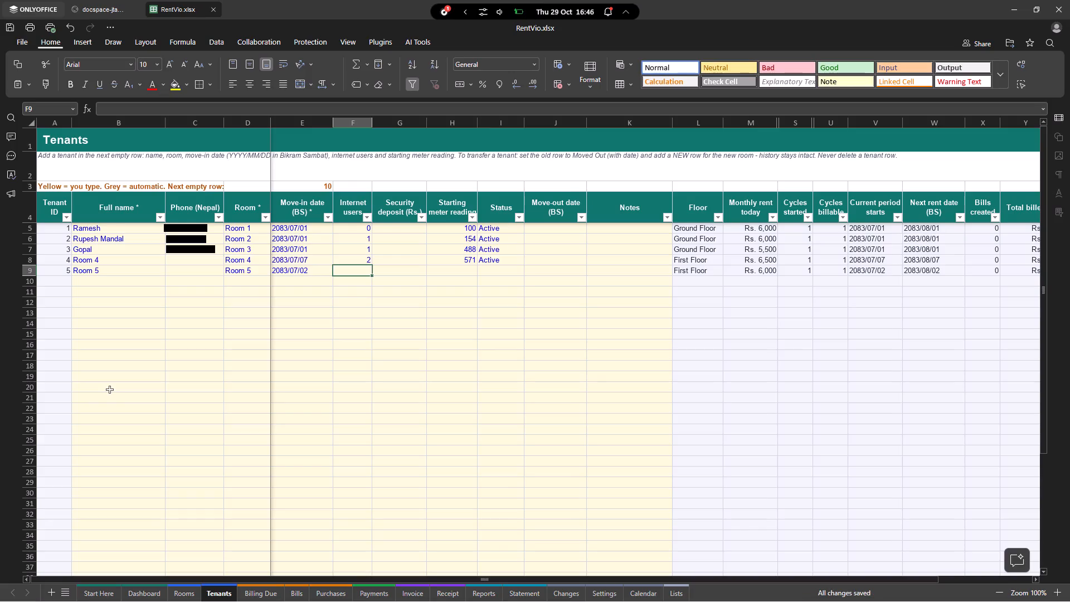
Enter 1 internet user and a starting meter reading of 231 for the tenant in row 9.
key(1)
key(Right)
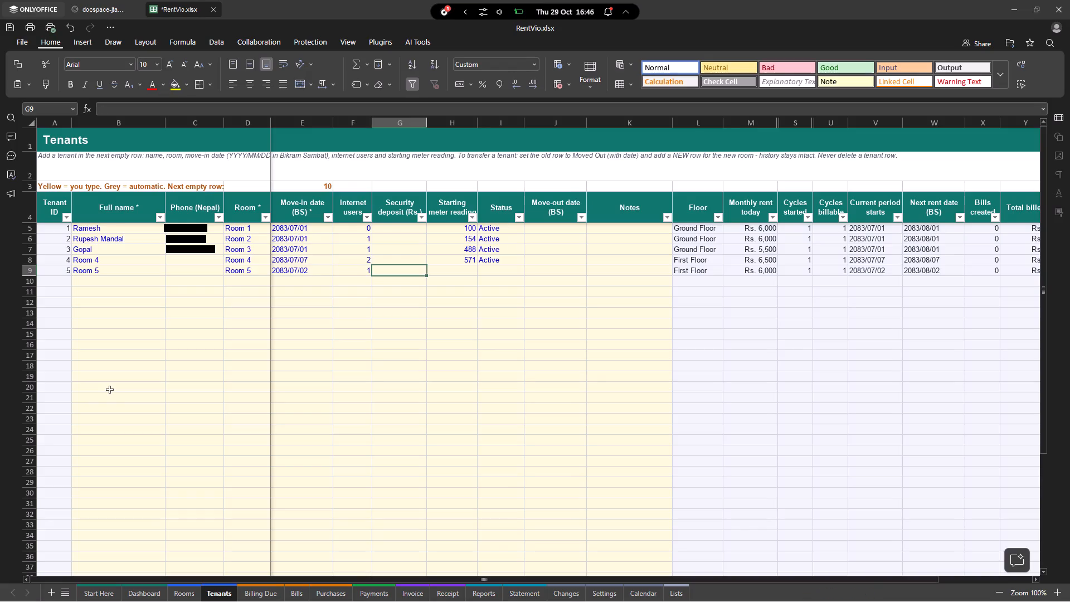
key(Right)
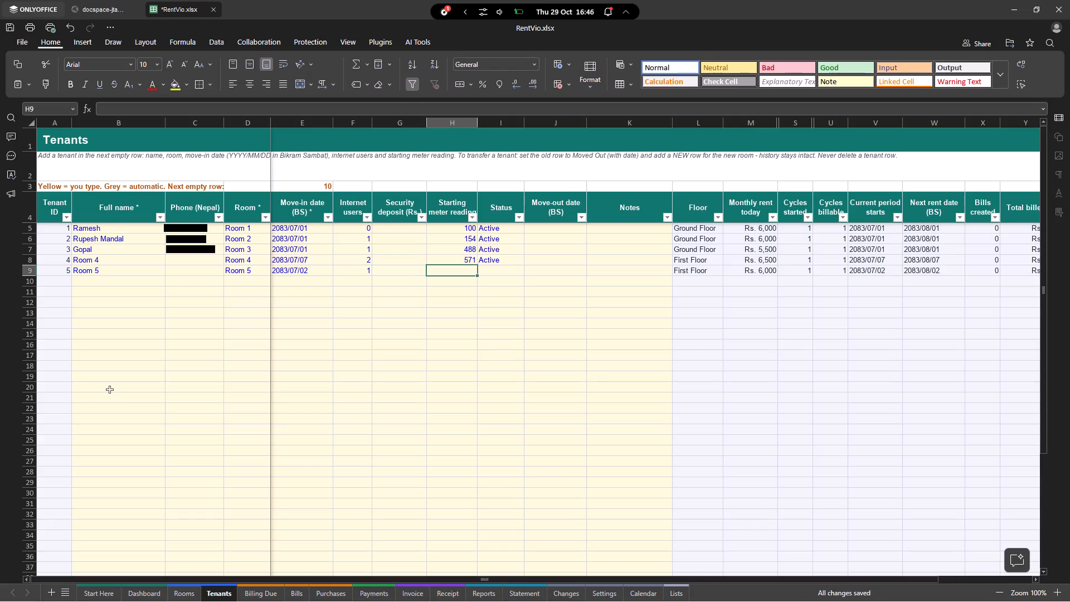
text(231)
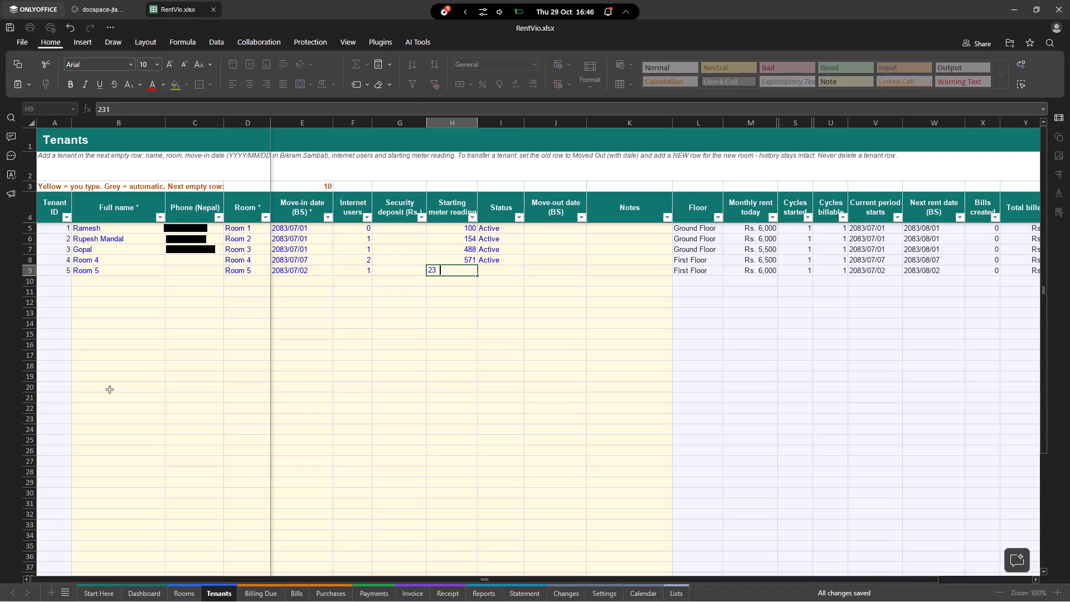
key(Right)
Set the status of the tenant in row 9 to Active.
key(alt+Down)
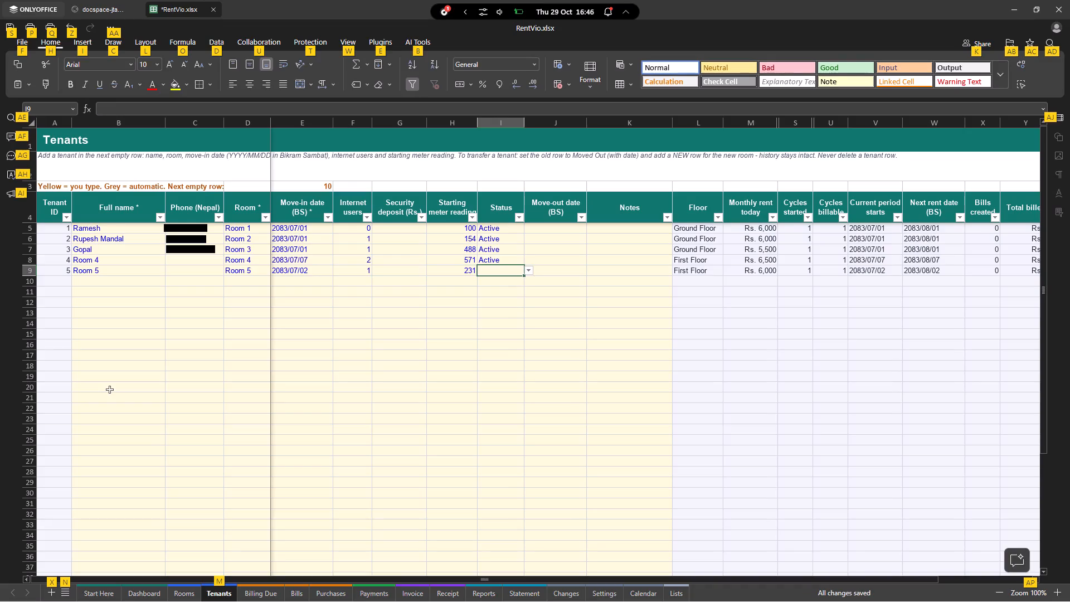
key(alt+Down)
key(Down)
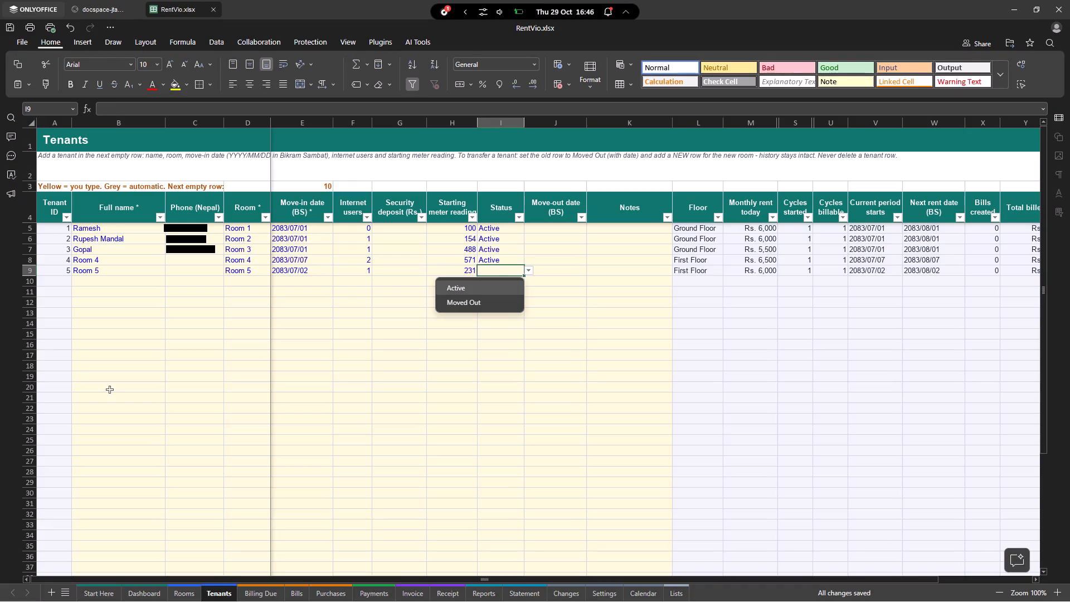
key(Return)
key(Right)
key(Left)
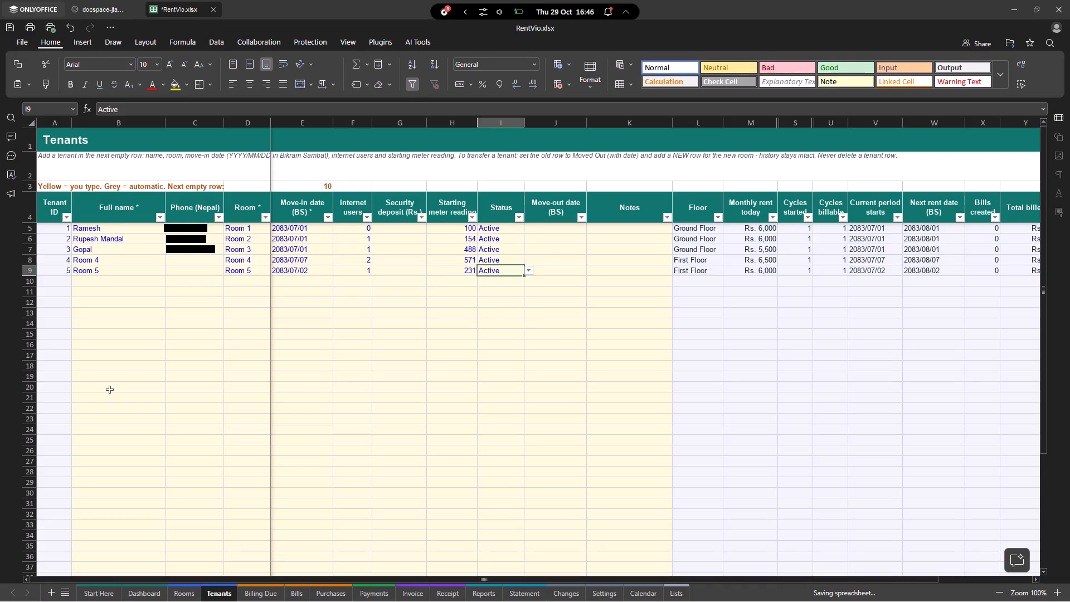
Enter 6 as the tenant ID in row 10, the next empty row.
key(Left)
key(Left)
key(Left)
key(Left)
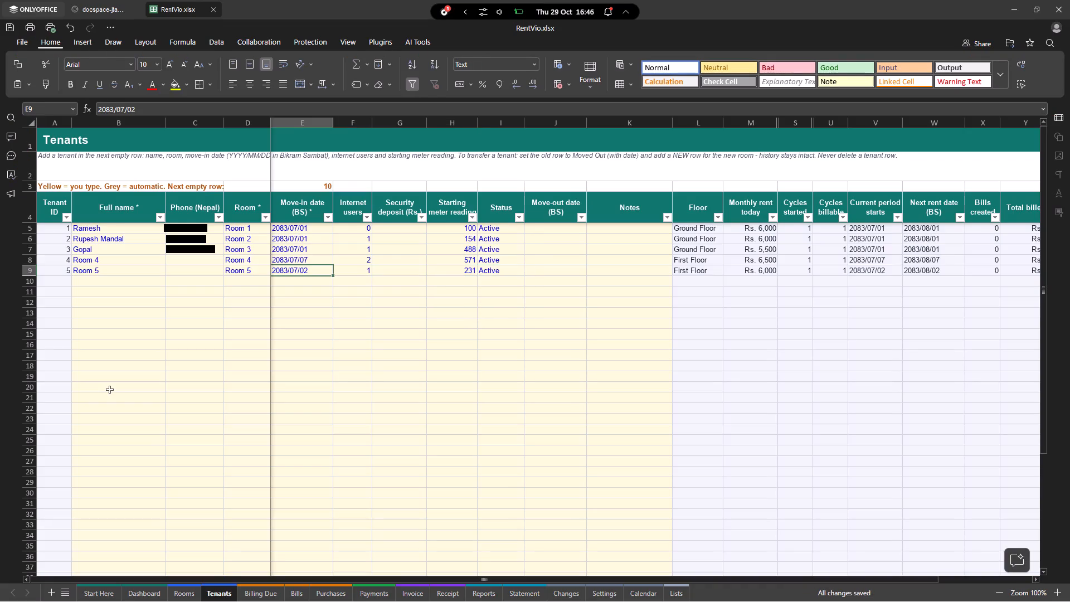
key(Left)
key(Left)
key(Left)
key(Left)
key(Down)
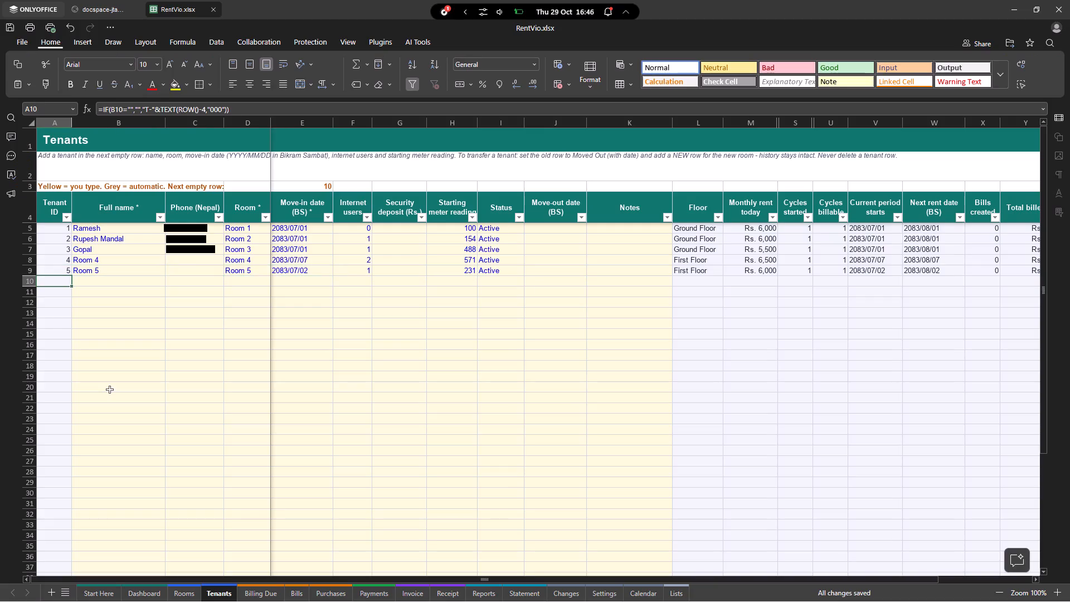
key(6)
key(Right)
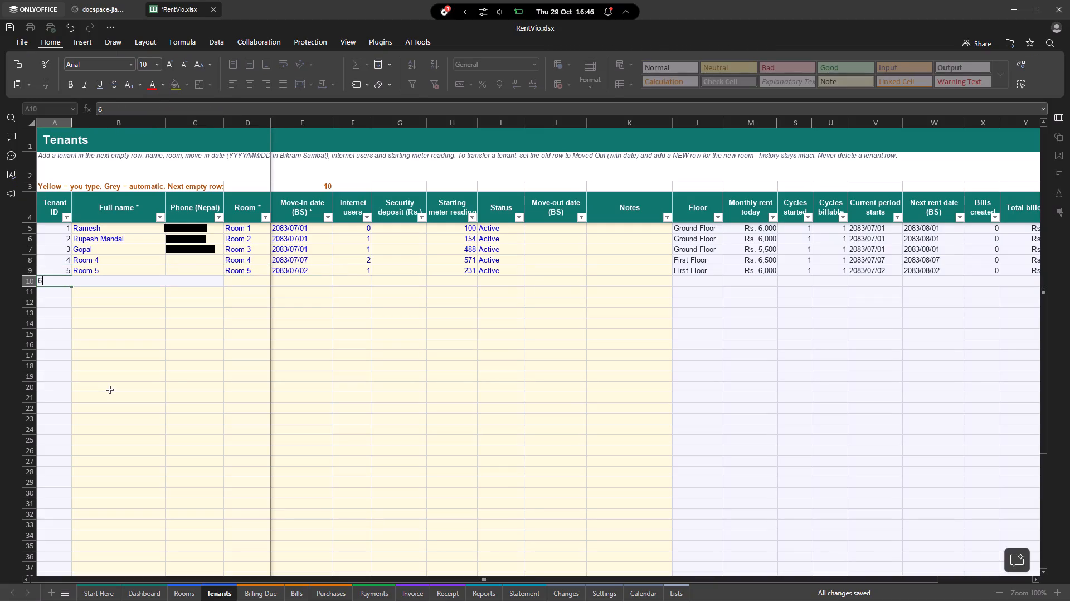
Enter the new tenant's full name in row 10, without any phone digits.
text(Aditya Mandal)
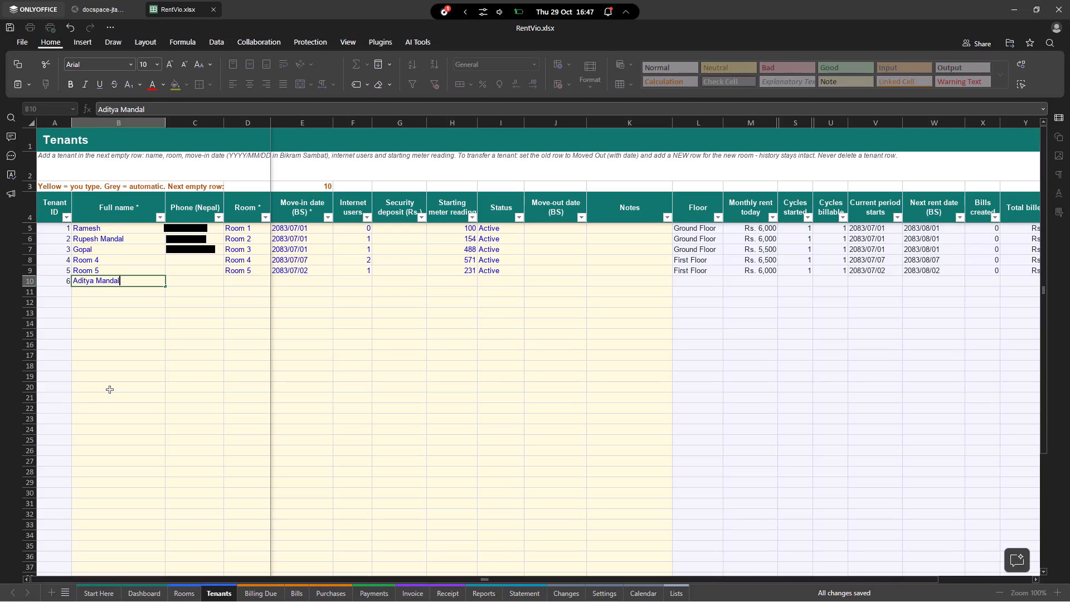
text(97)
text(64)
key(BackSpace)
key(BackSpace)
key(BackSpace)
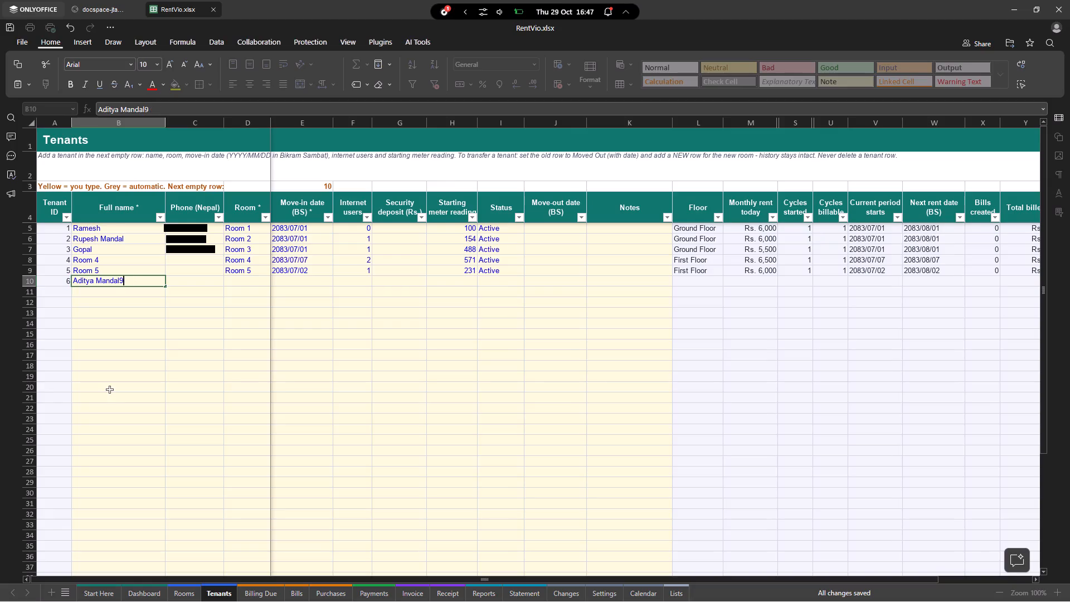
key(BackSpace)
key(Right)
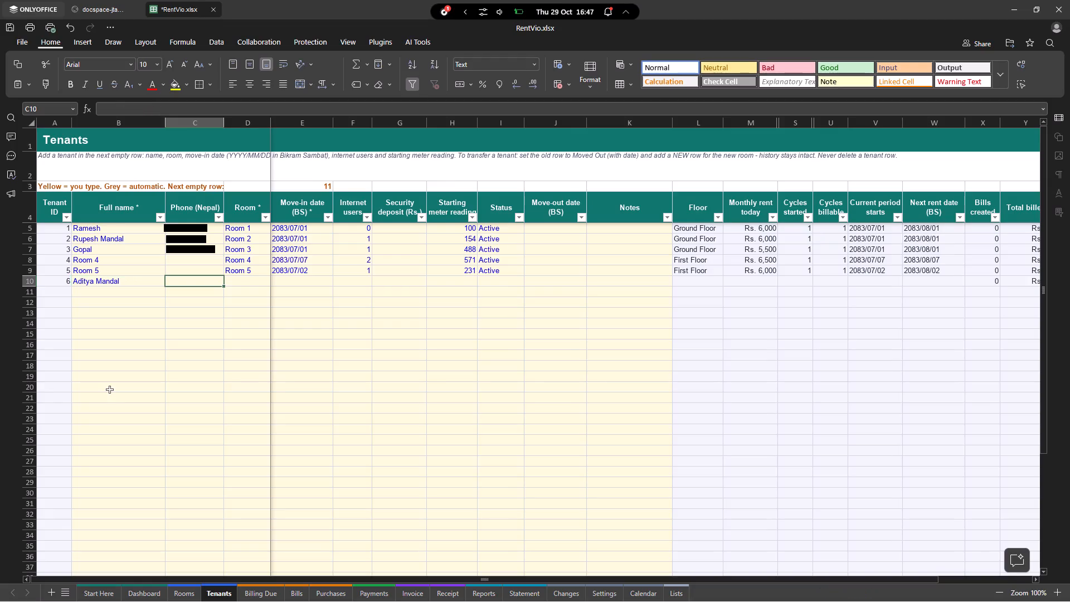
Enter the tenant's phone number in row 10.
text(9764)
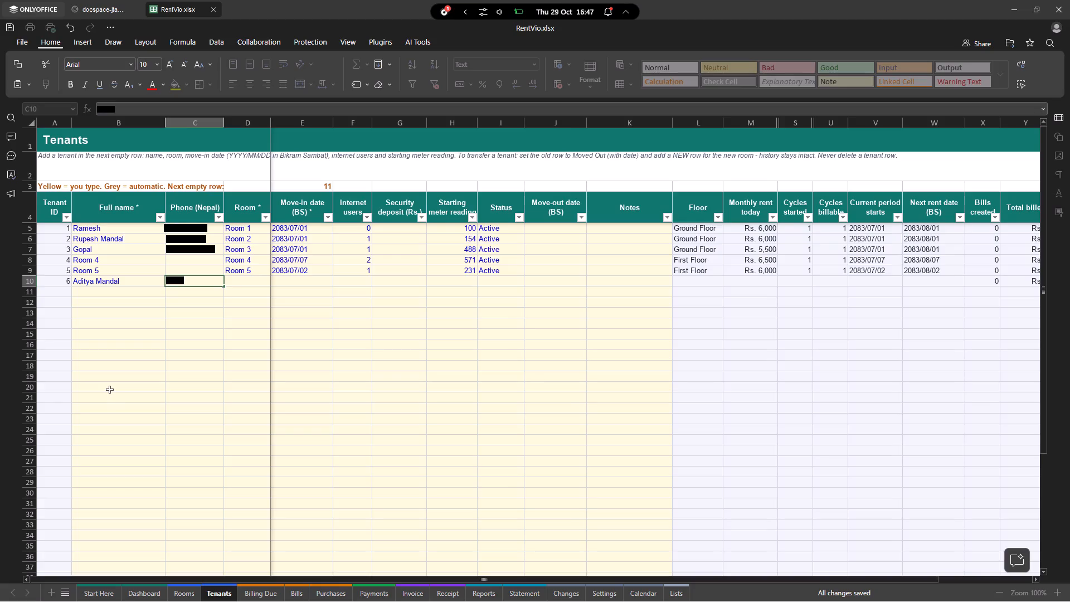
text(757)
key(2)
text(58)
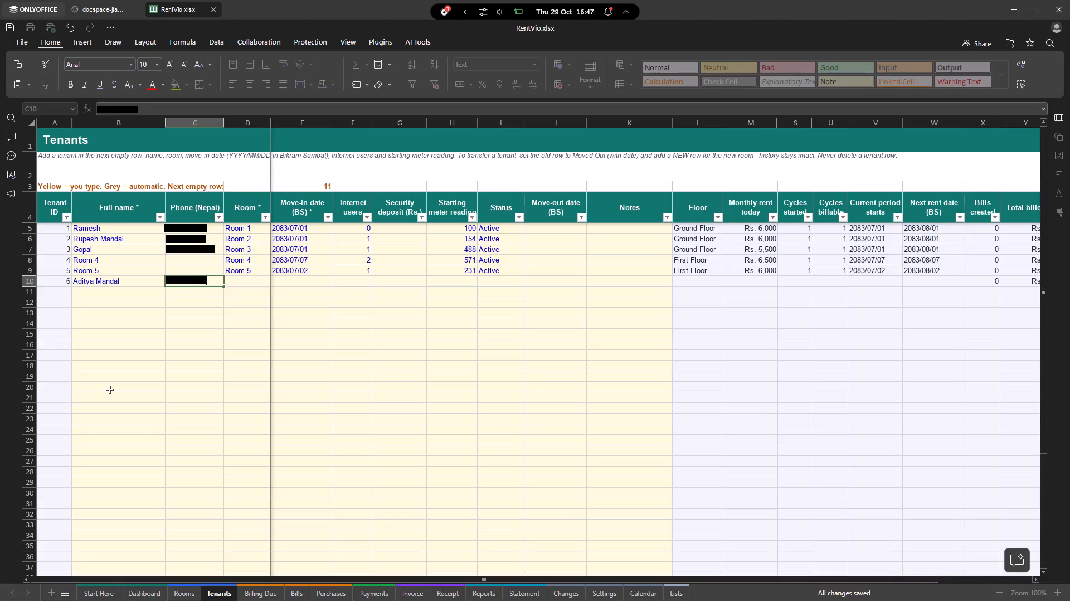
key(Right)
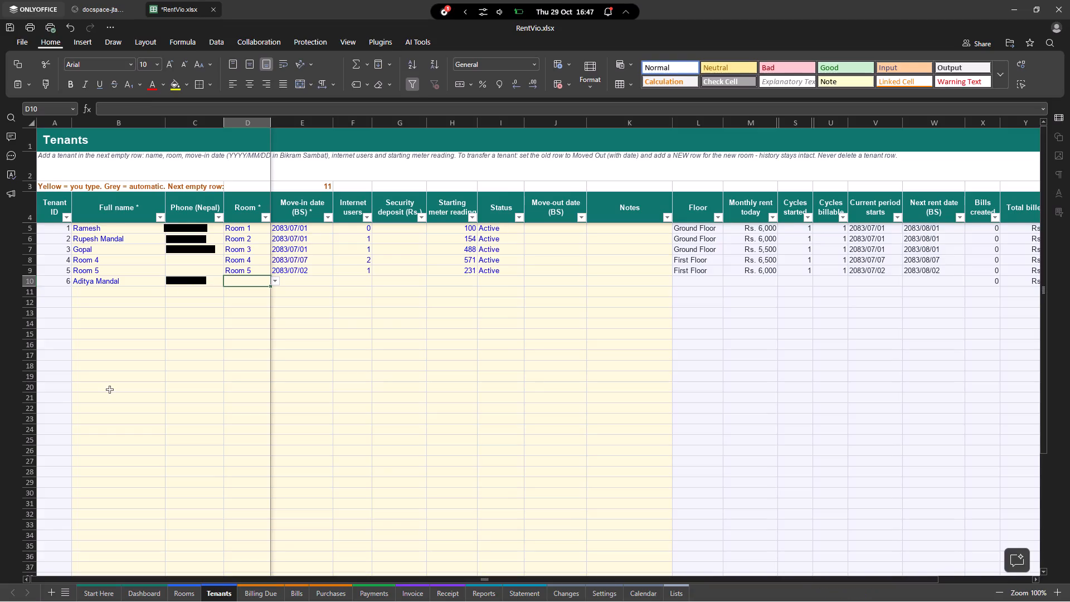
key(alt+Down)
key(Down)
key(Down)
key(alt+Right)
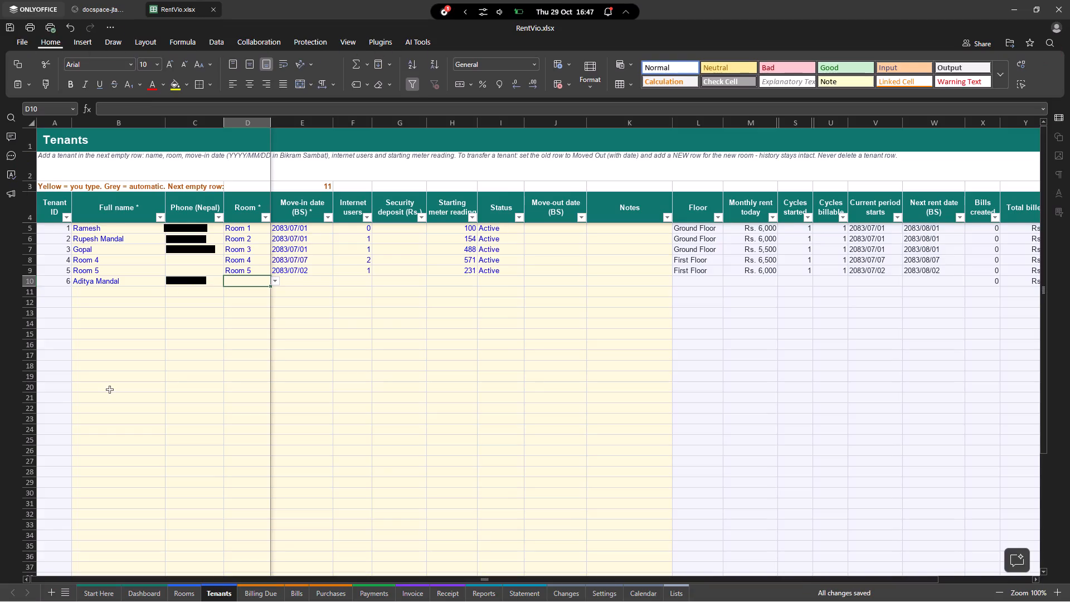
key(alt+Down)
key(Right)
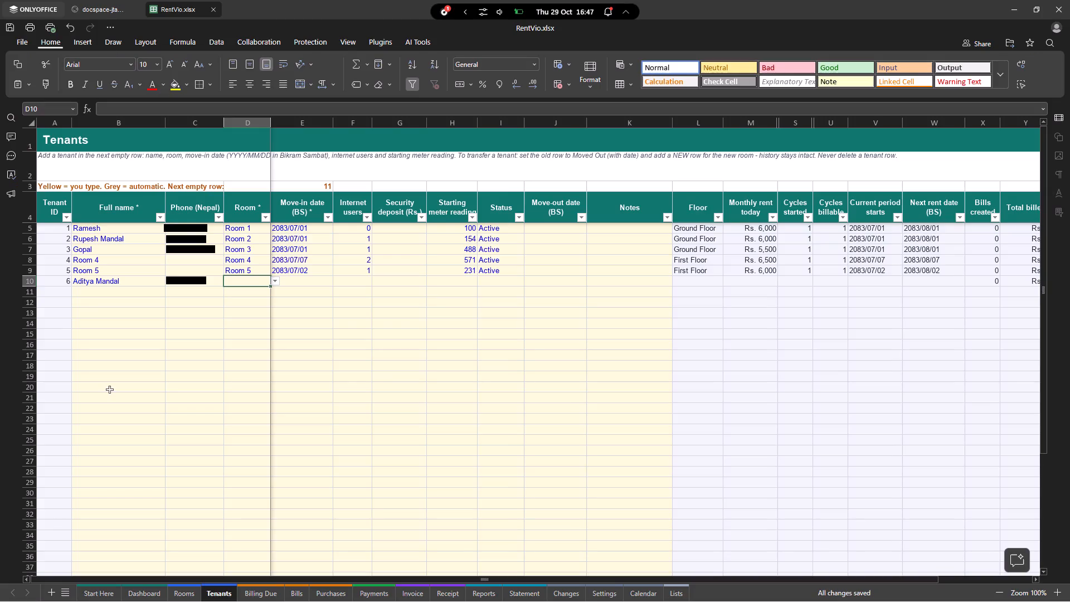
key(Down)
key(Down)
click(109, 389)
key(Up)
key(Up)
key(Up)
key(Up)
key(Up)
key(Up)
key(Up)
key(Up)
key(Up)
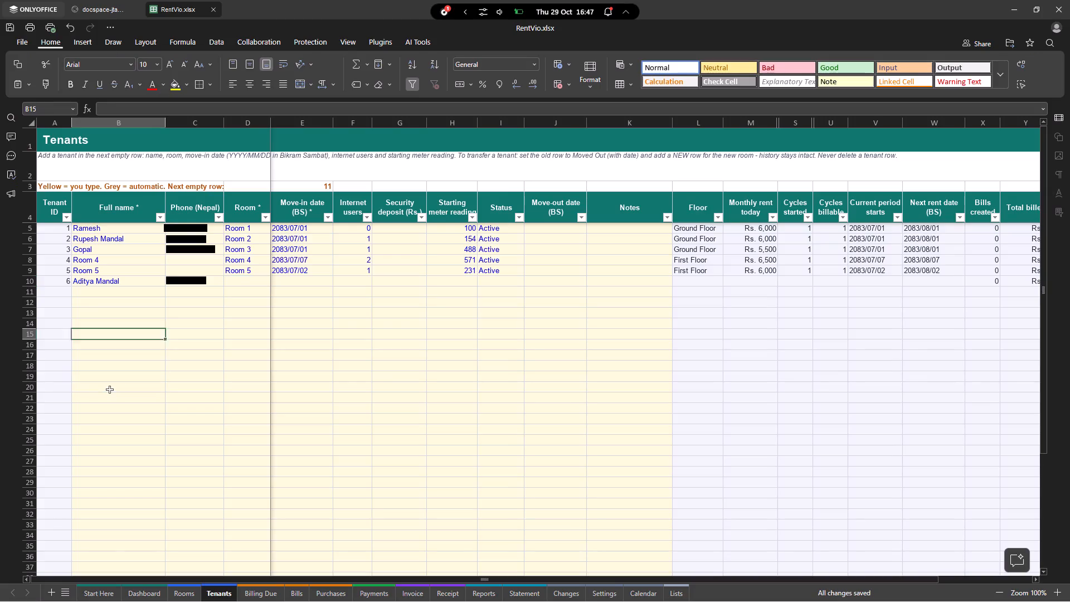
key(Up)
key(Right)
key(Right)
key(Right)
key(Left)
Assign Room 6 to the tenant in row 10.
key(alt+Down)
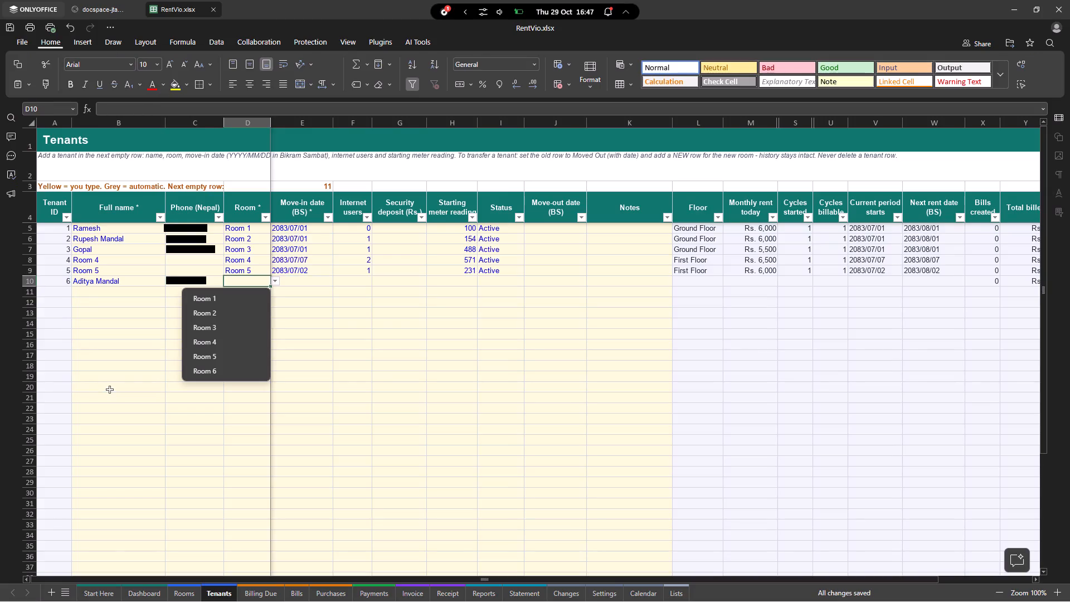
key(Down)
key(Down)
key(Down)
key(Down)
key(Down)
key(Down)
key(Down)
key(Down)
key(Return)
key(Right)
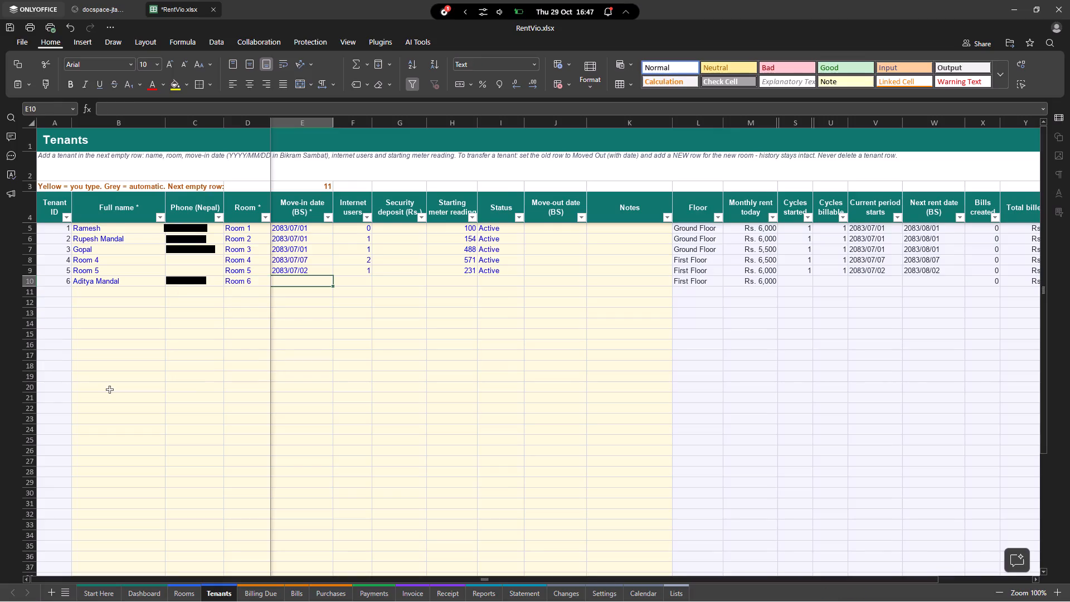
Enter 2083/07/06 as the move-in date of the tenant in row 10.
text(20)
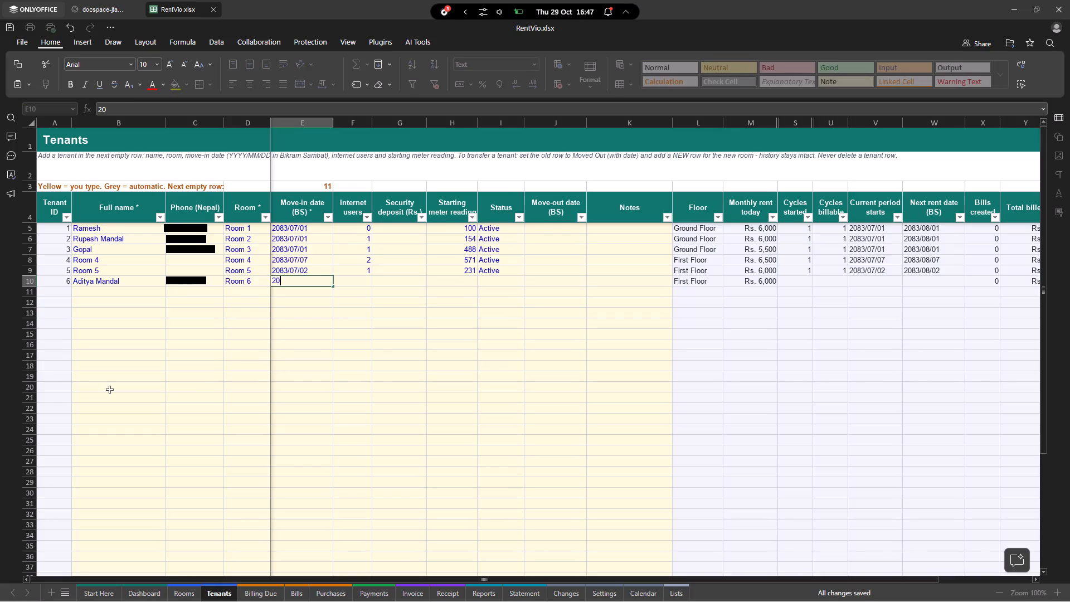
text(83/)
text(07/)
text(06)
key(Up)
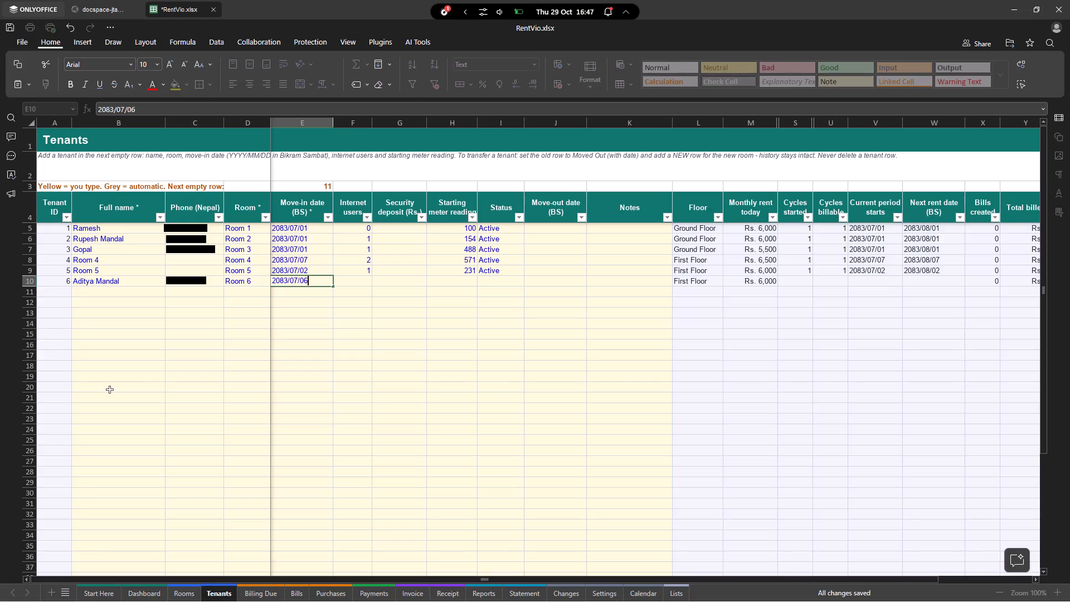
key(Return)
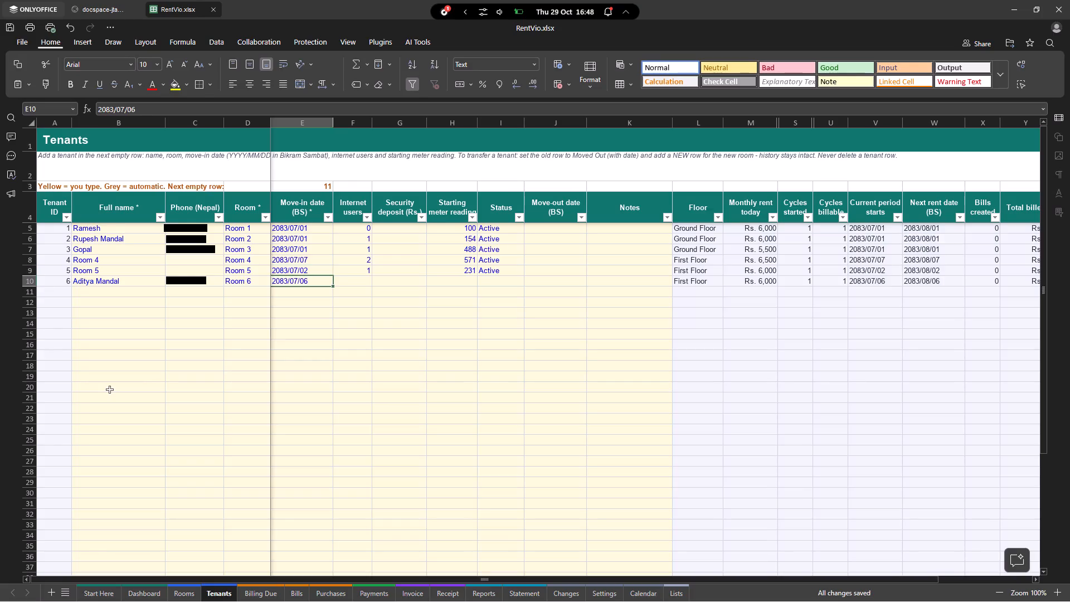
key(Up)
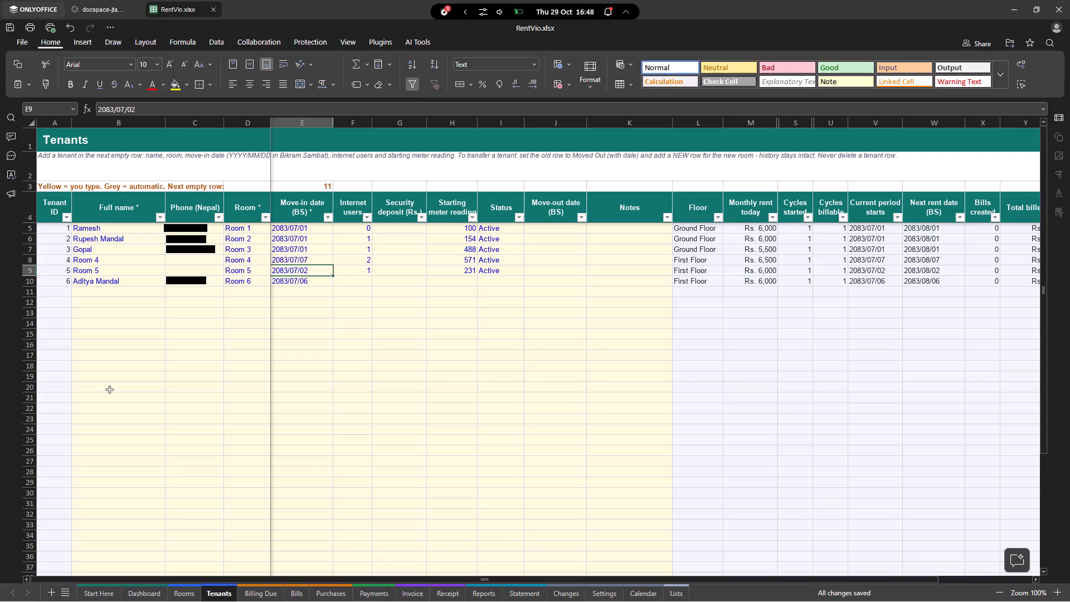
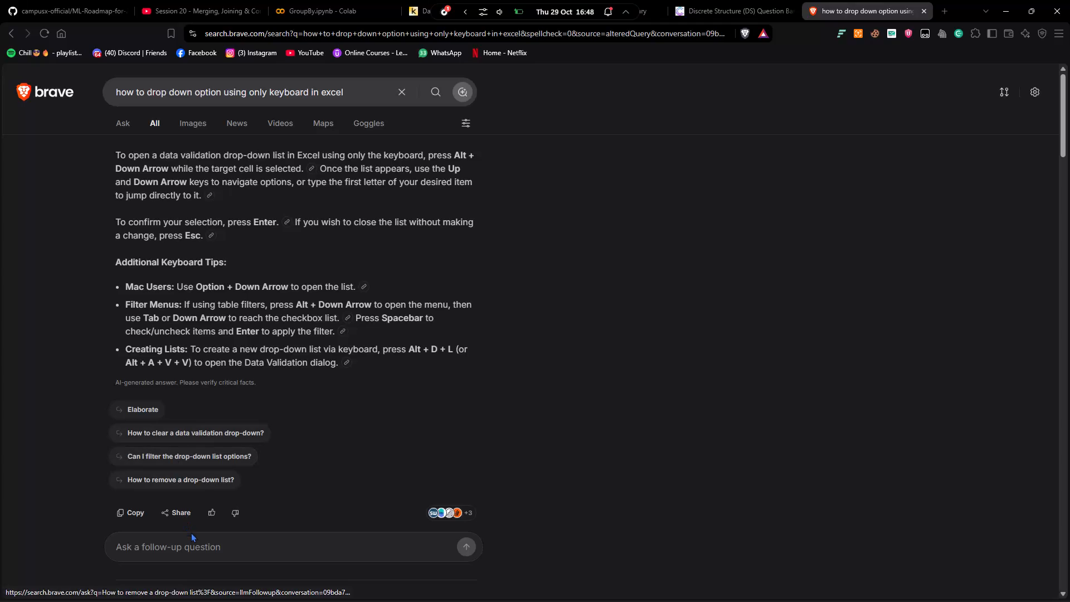
Ask the follow-up question "what about edit the cell text using only keyboard" about Excel.
click(193, 547)
text(what about)
key(space)
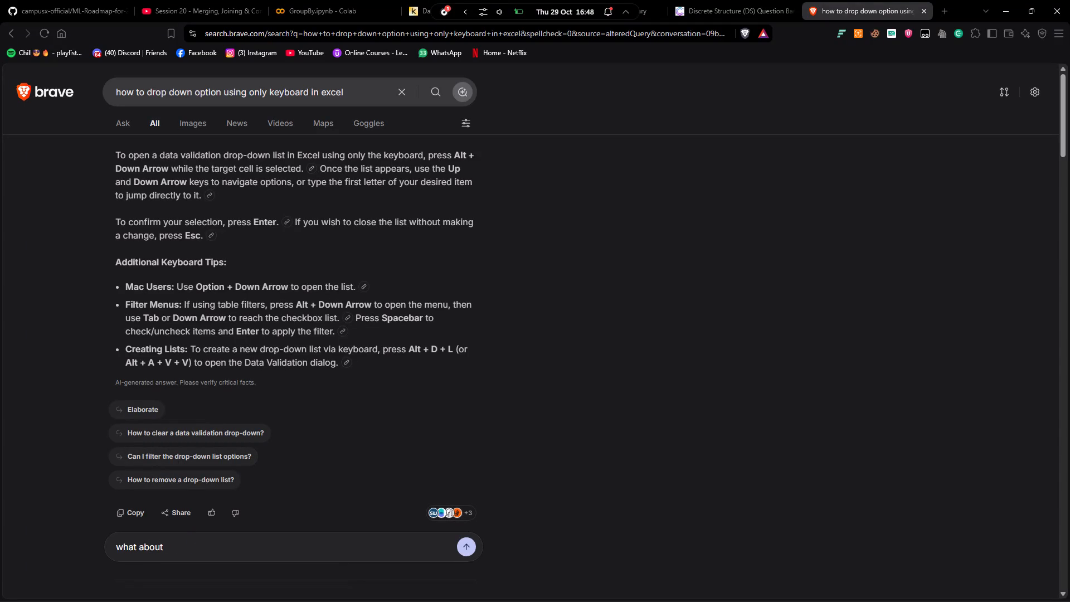
text(edit the)
key(space)
text(cell text using only keyboard)
key(Return)
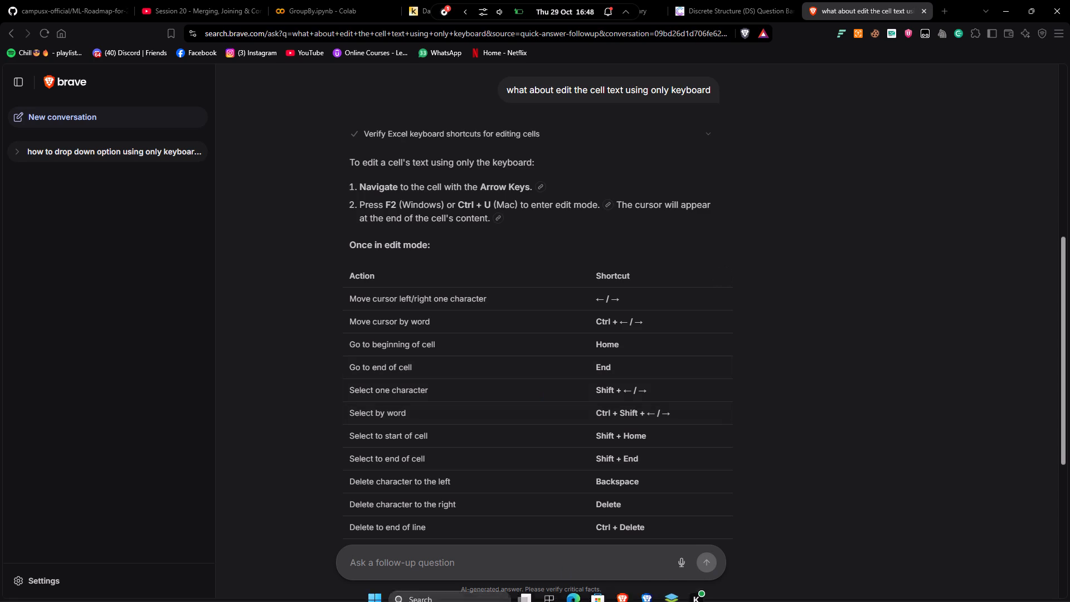
Switch back to the RentVio workbook in ONLYOFFICE, at the move-in date of the Room 5 tenant.
click(677, 589)
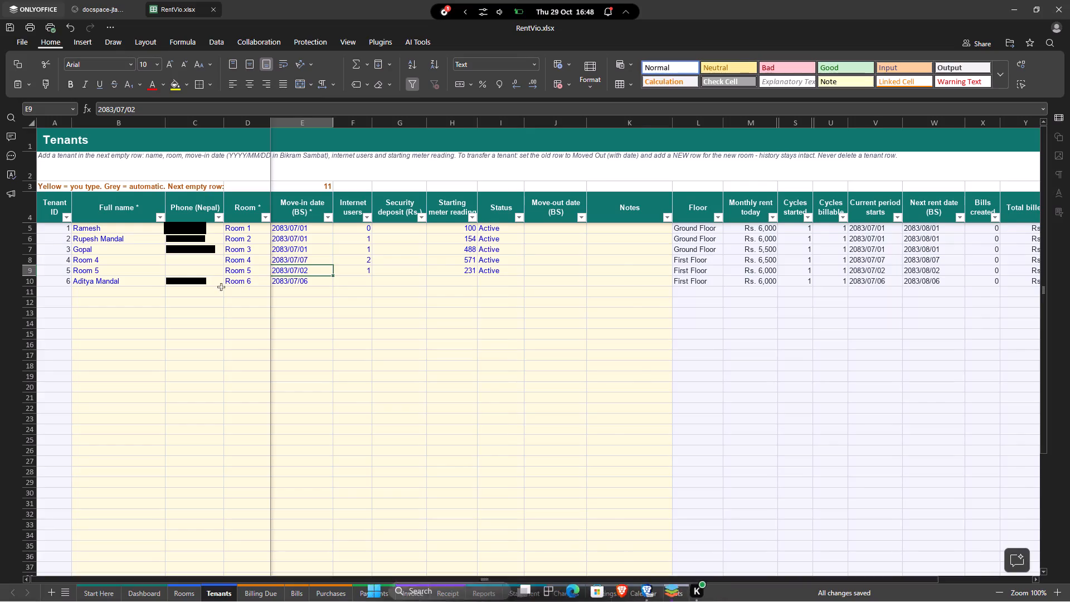
key(Down)
key(Up)
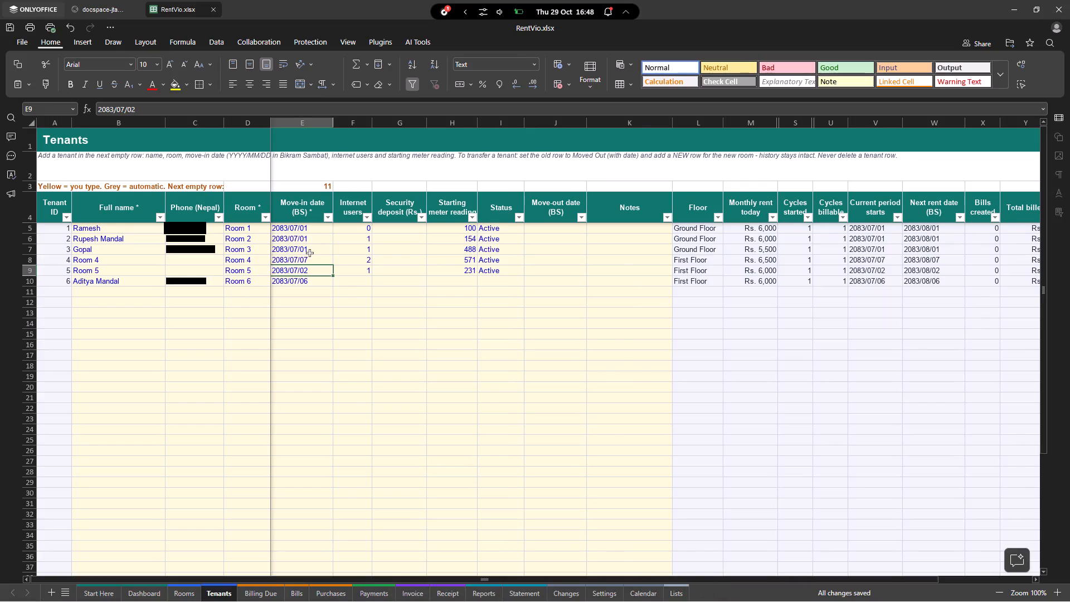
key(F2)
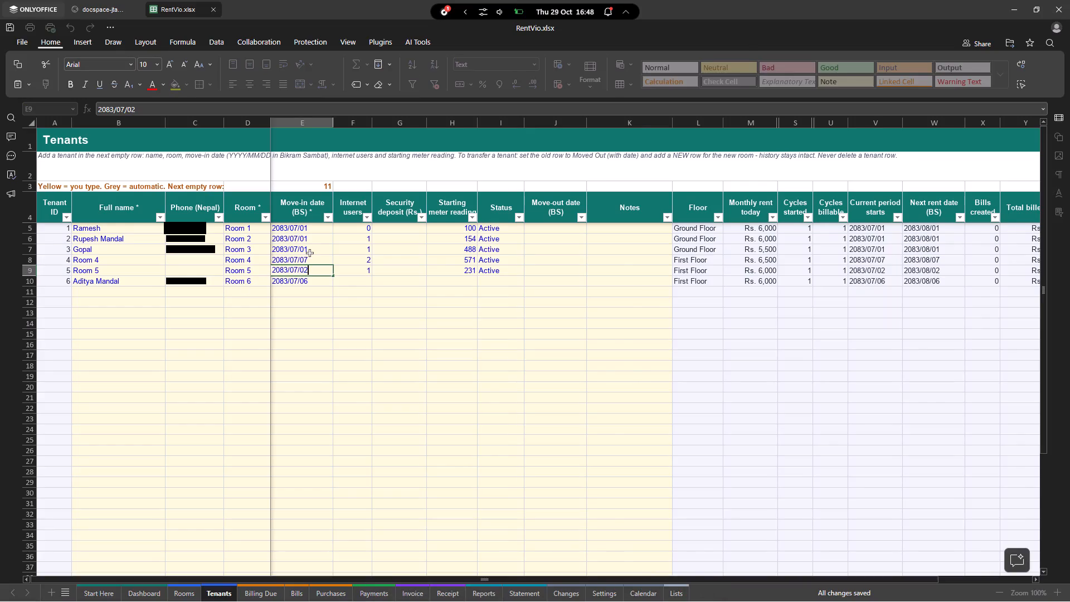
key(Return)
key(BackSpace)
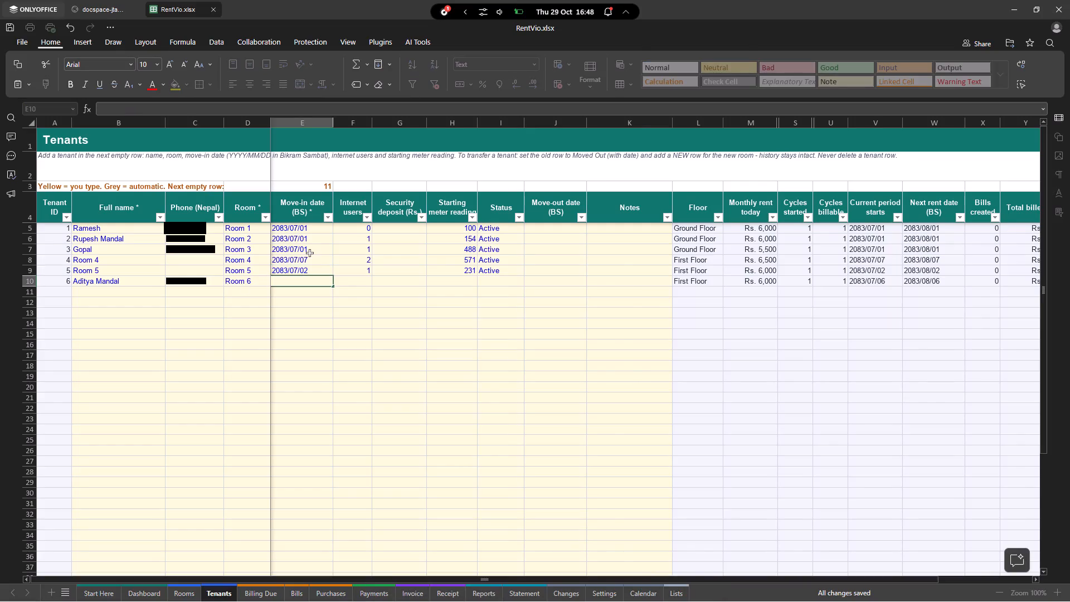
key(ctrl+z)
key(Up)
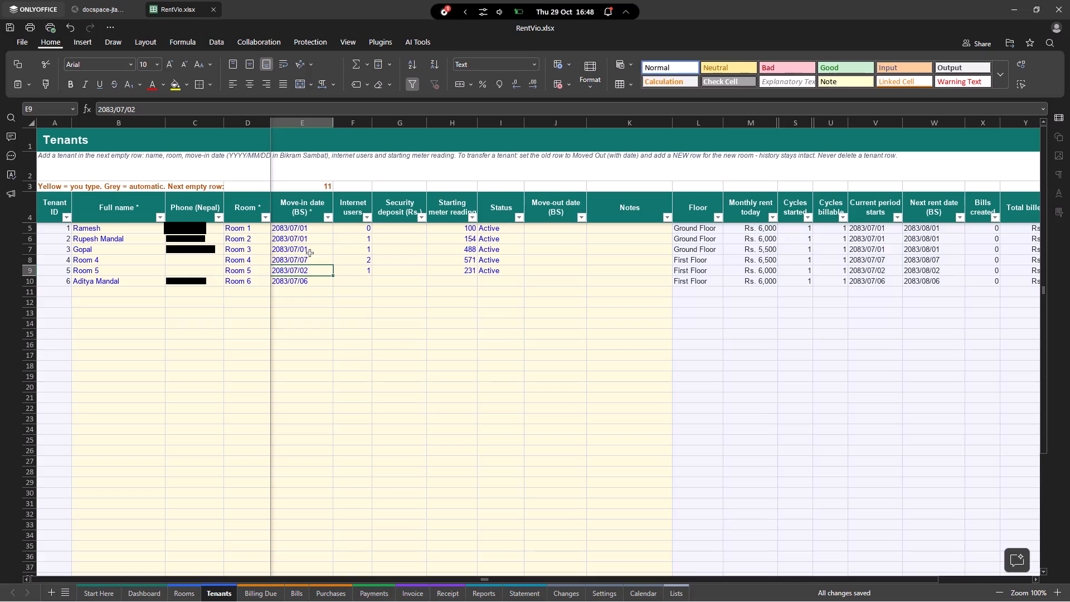
Change the move-in date of the Room 5 tenant in row 9 to 2083/07/01.
key(F2)
key(BackSpace)
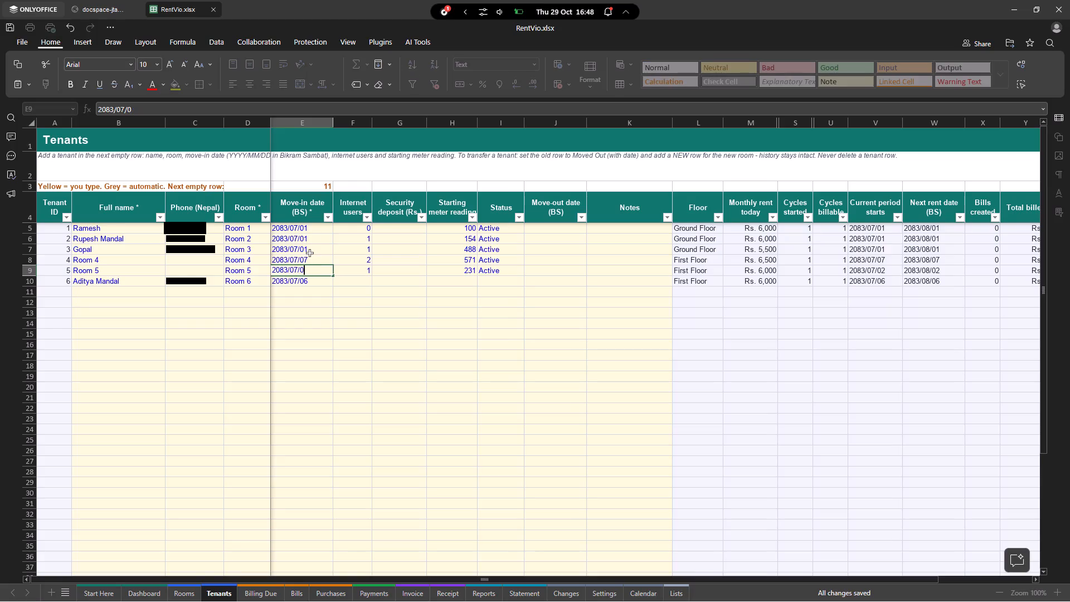
key(1)
key(Down)
key(Down)
key(Right)
key(Right)
key(Right)
key(F2)
key(Down)
key(Down)
key(Down)
key(Down)
key(Right)
key(Down)
key(Left)
key(Right)
key(Return)
Enter 2 as the number of internet users for the tenant in row 10.
key(Right)
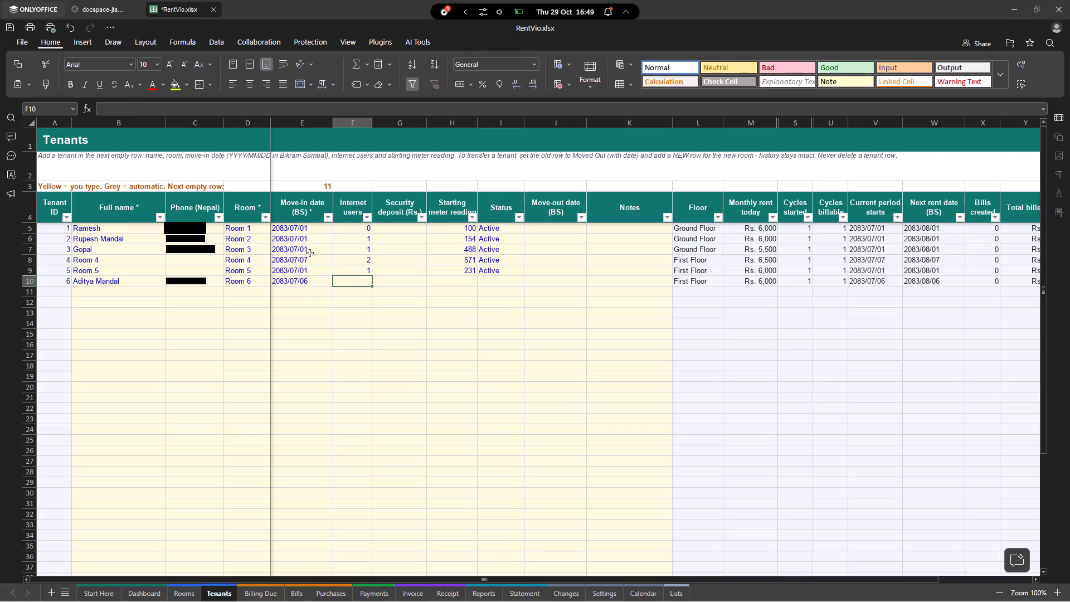
key(2)
key(Right)
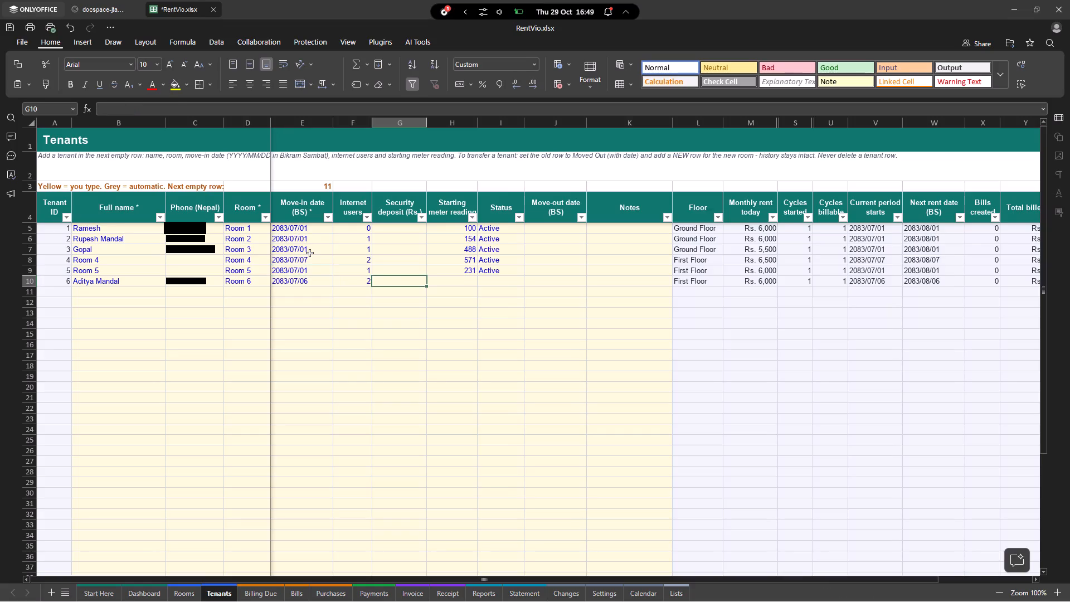
Review the internet users entries of the tenants in rows 6 to 10.
key(Left)
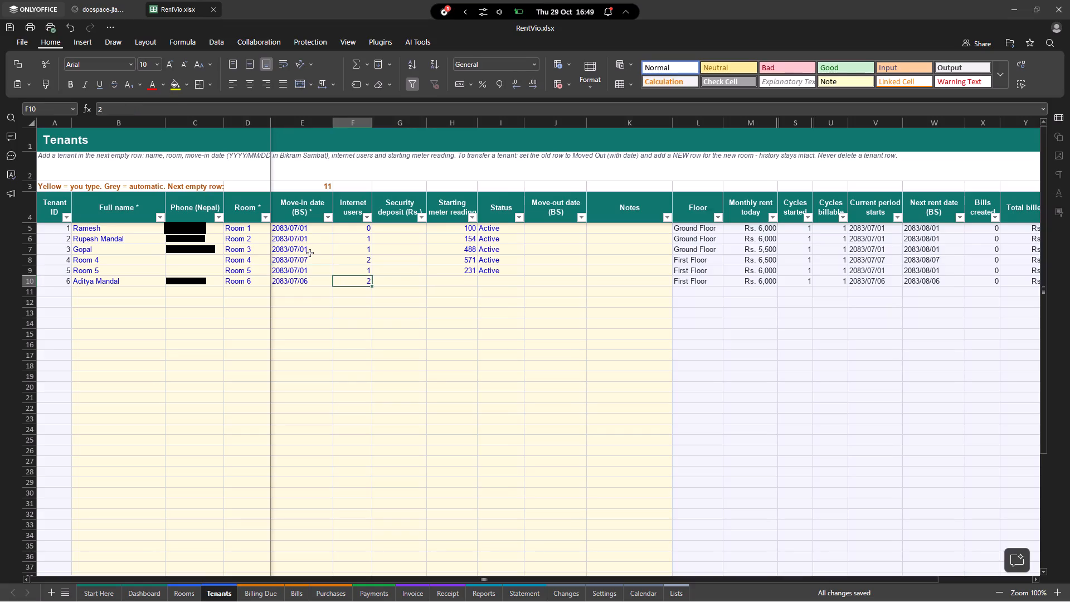
key(Up)
key(Up)
key(Down)
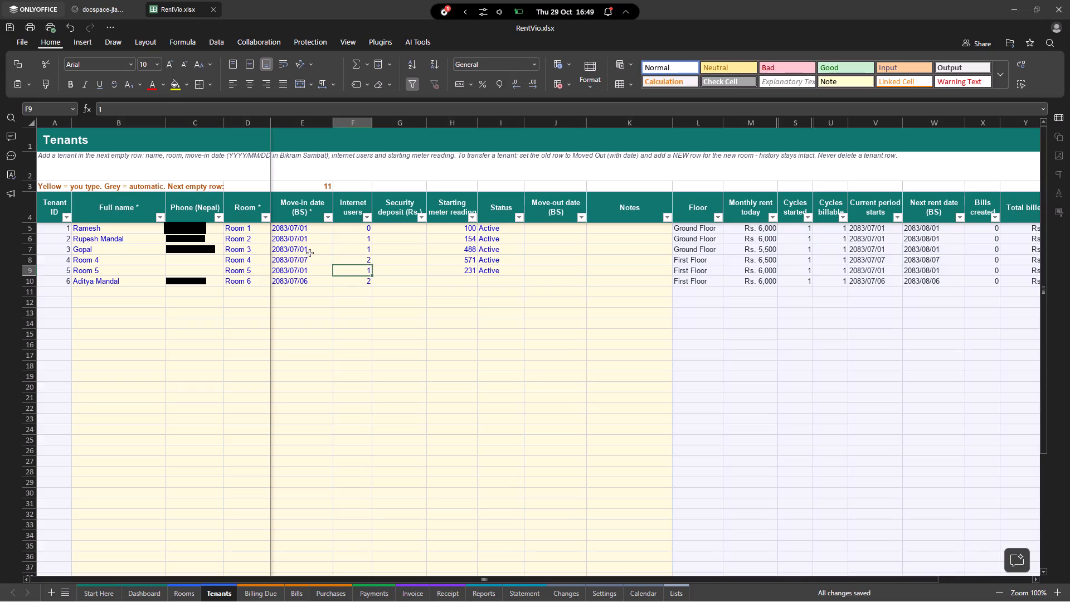
key(Up)
key(Up)
key(Up)
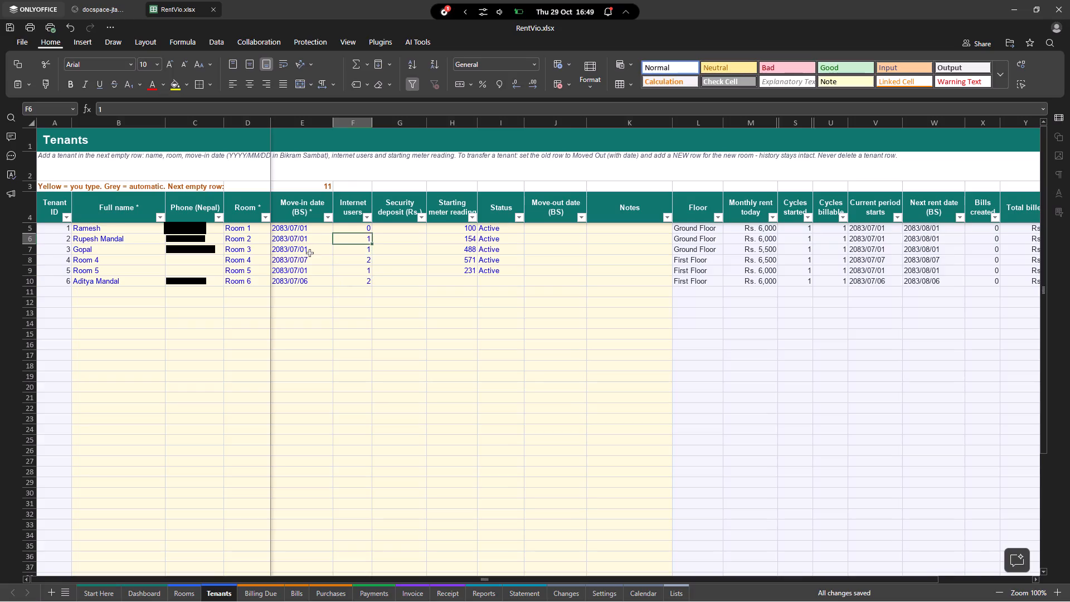
key(Down)
key(Down)
key(Down)
key(Down)
key(Down)
key(Up)
Enter 539 as the starting meter reading of the tenant in row 10, leaving the security deposit blank.
key(Right)
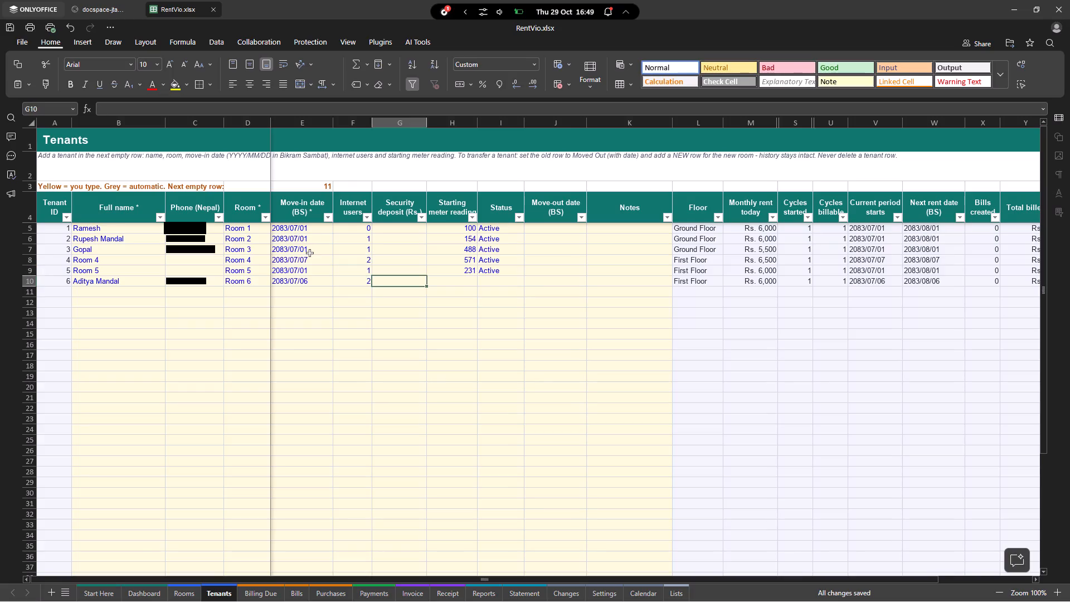
key(Right)
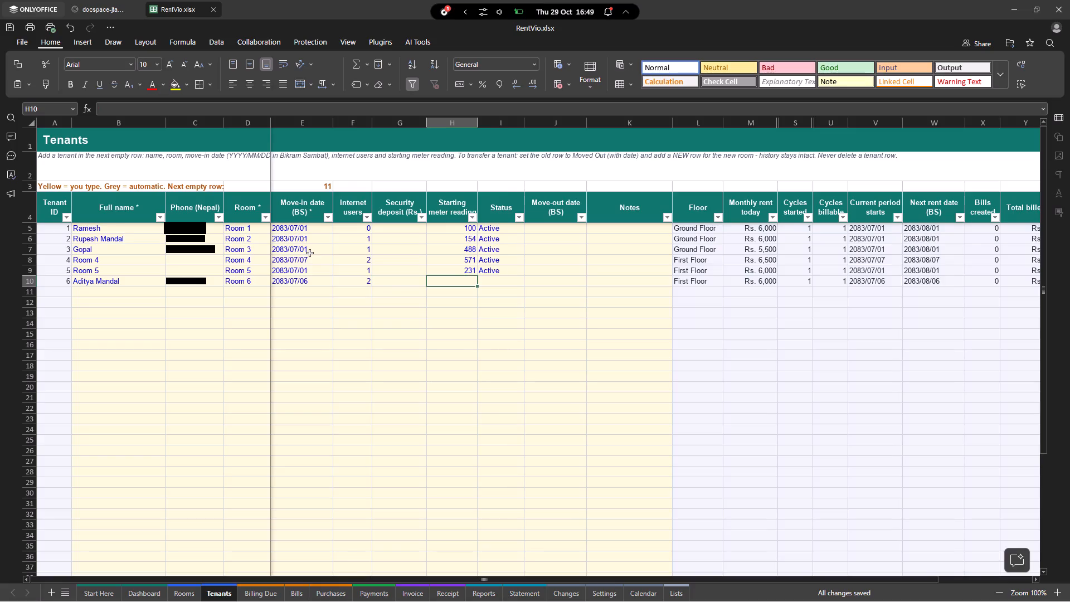
key(5)
text(39)
key(Right)
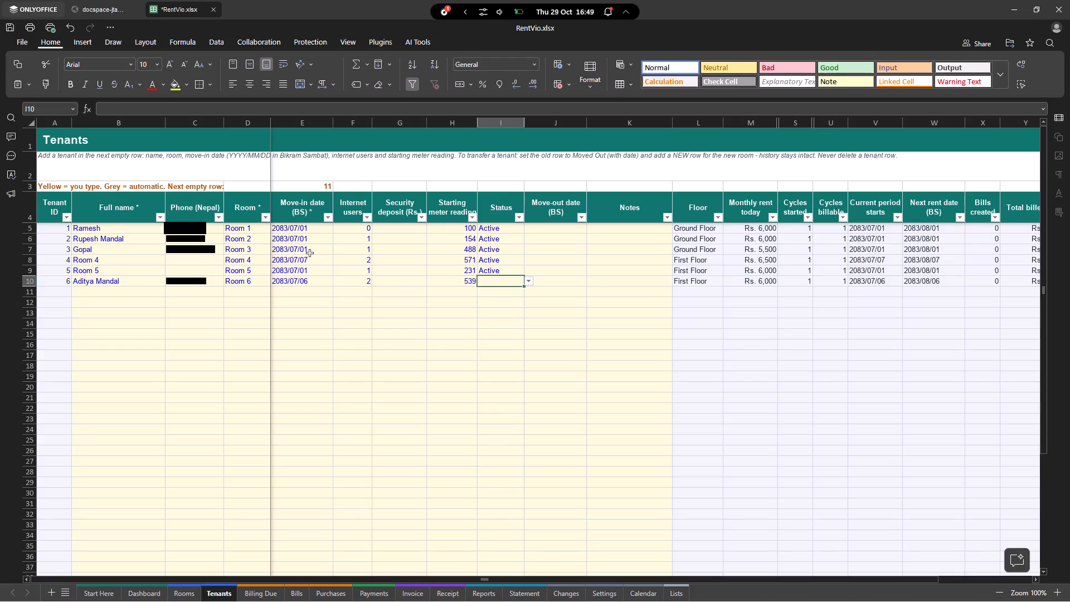
Set the status of the tenant in row 10 to Active.
key(alt+Down)
key(Down)
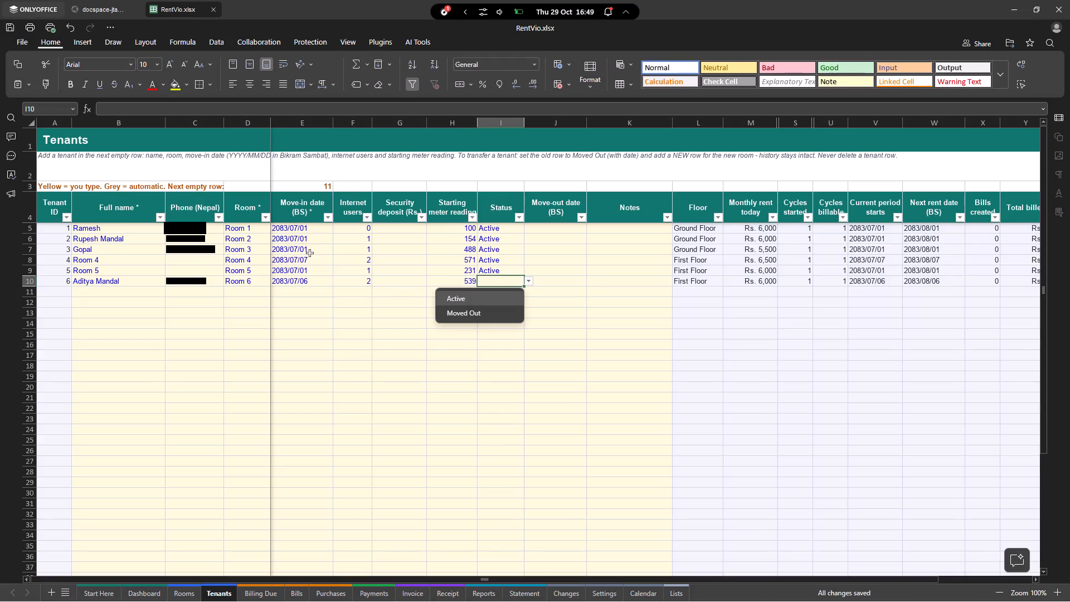
key(Return)
key(Right)
key(Right)
key(Down)
key(Down)
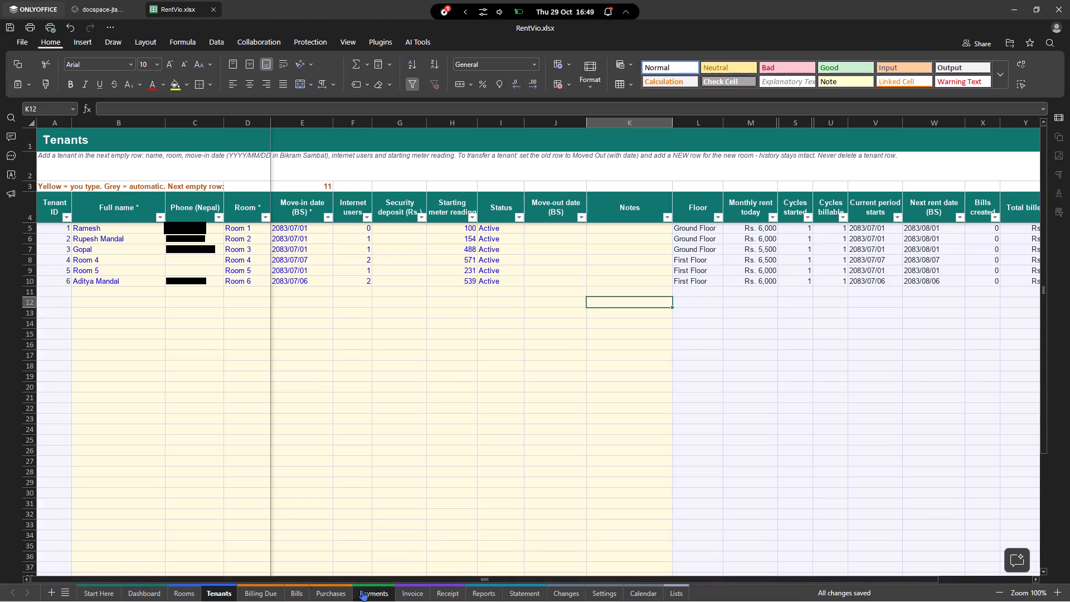
Look over the Billing Due, Bills and Purchases sheets to see what each one requires.
click(262, 593)
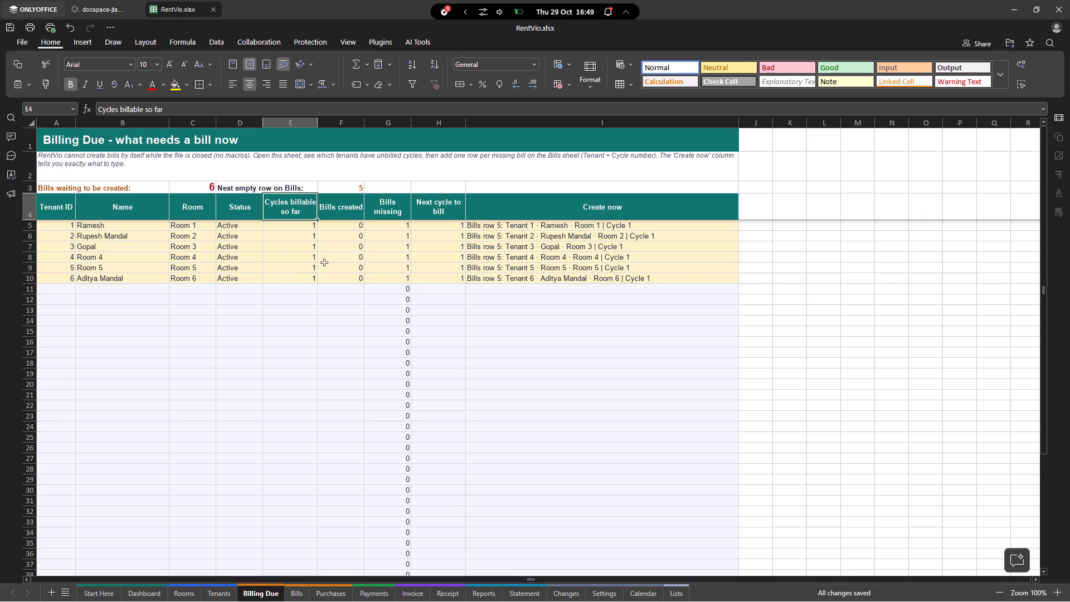
click(289, 591)
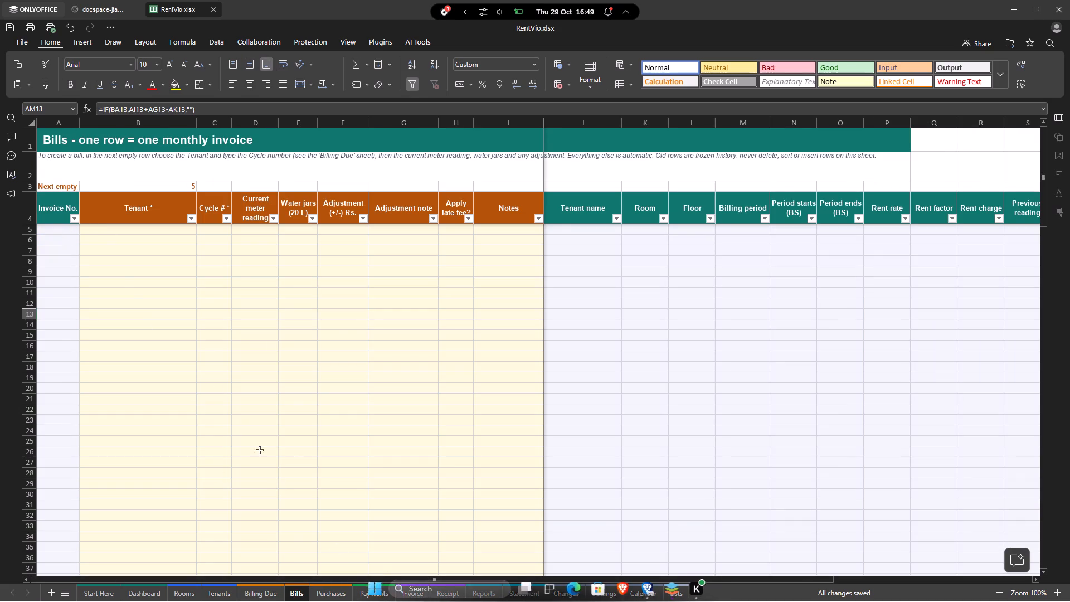
click(64, 231)
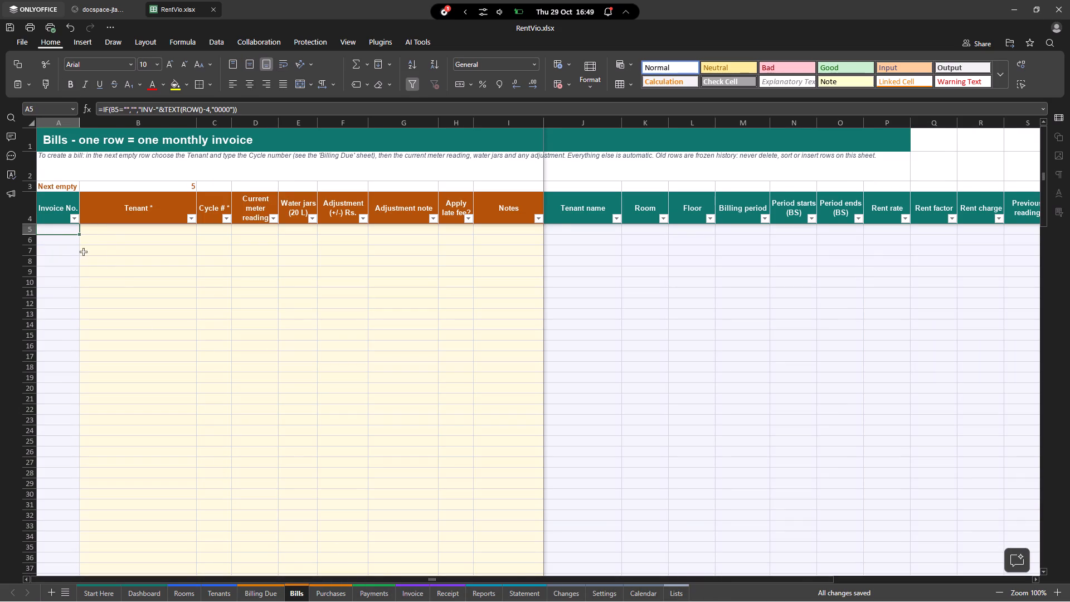
click(67, 245)
click(65, 256)
click(64, 293)
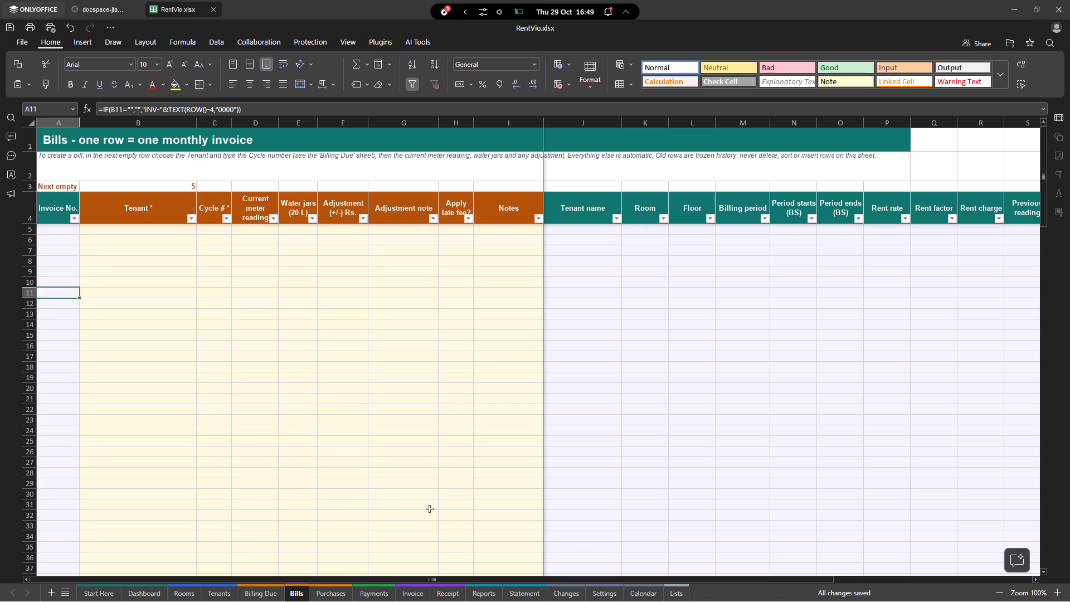
click(339, 593)
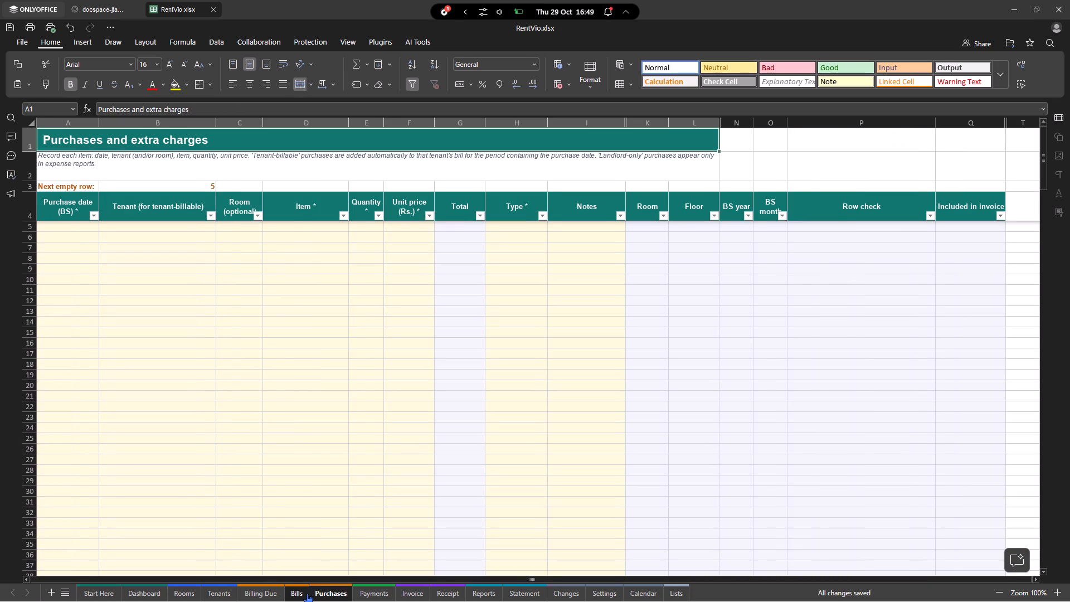
Return to the Bills sheet and examine its empty invoice number, tenant, cycle and meter reading cells.
click(307, 593)
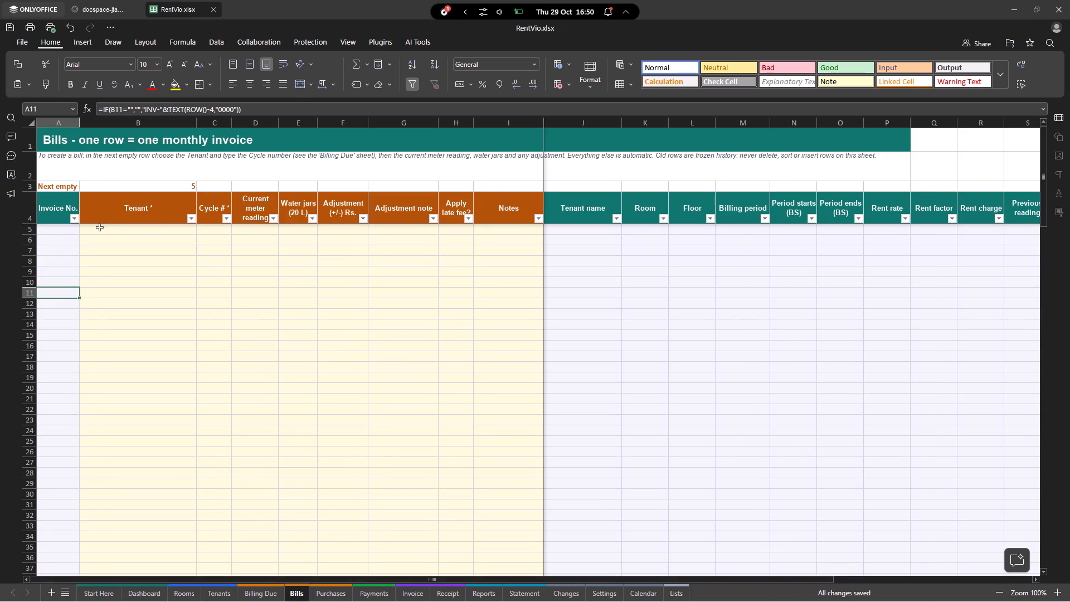
click(56, 230)
click(155, 234)
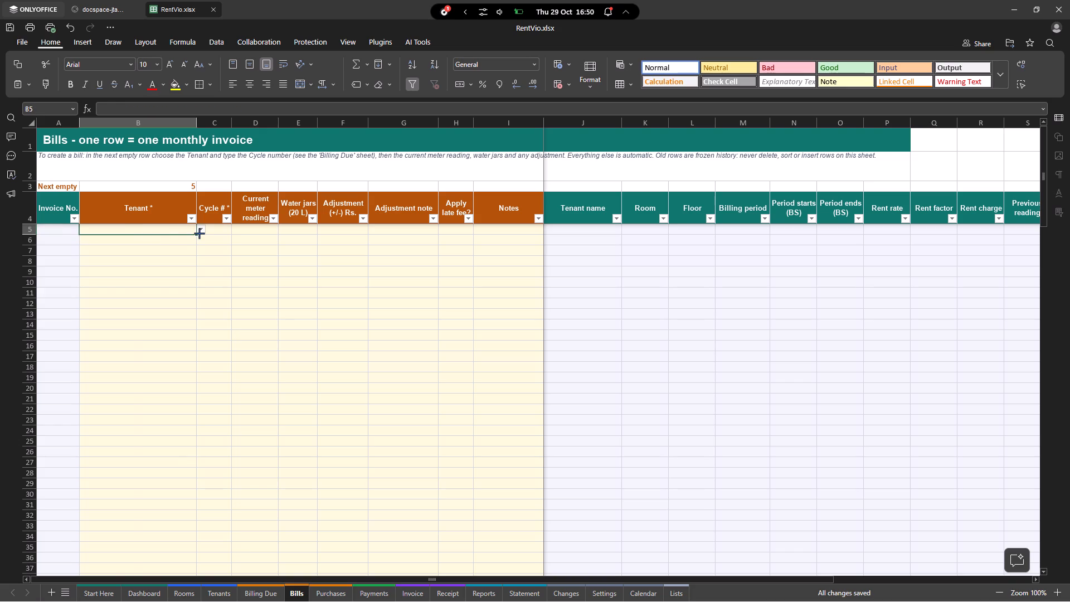
click(64, 230)
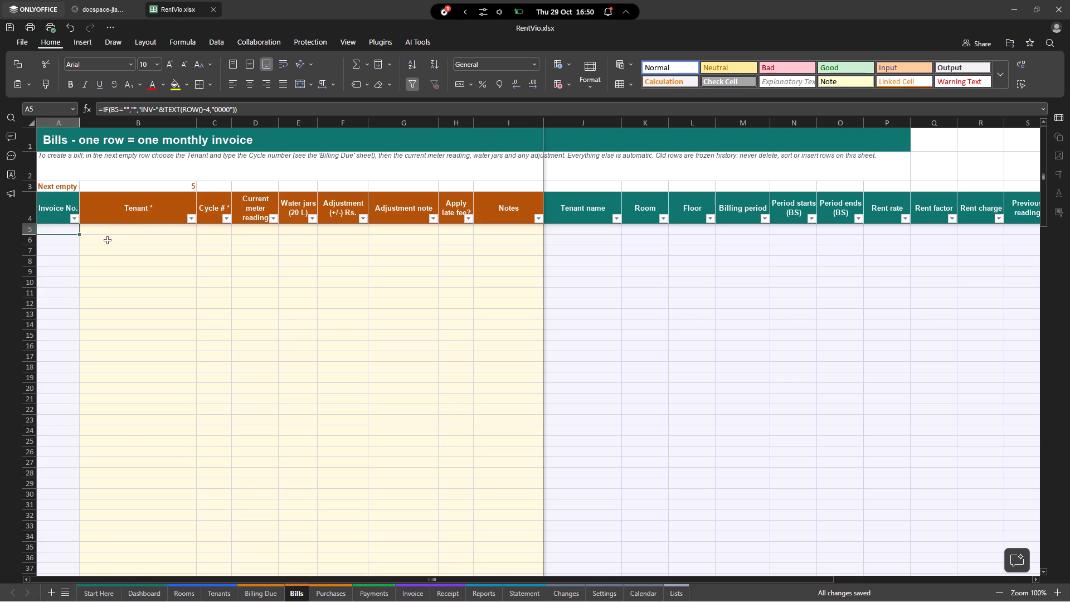
click(109, 237)
click(155, 276)
click(191, 259)
click(234, 271)
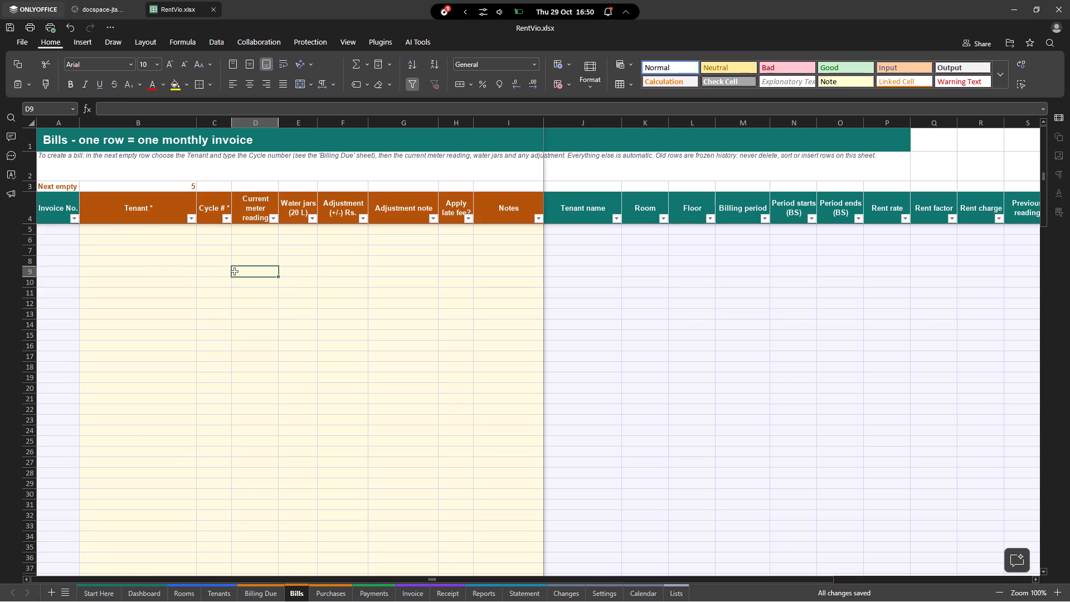
click(226, 261)
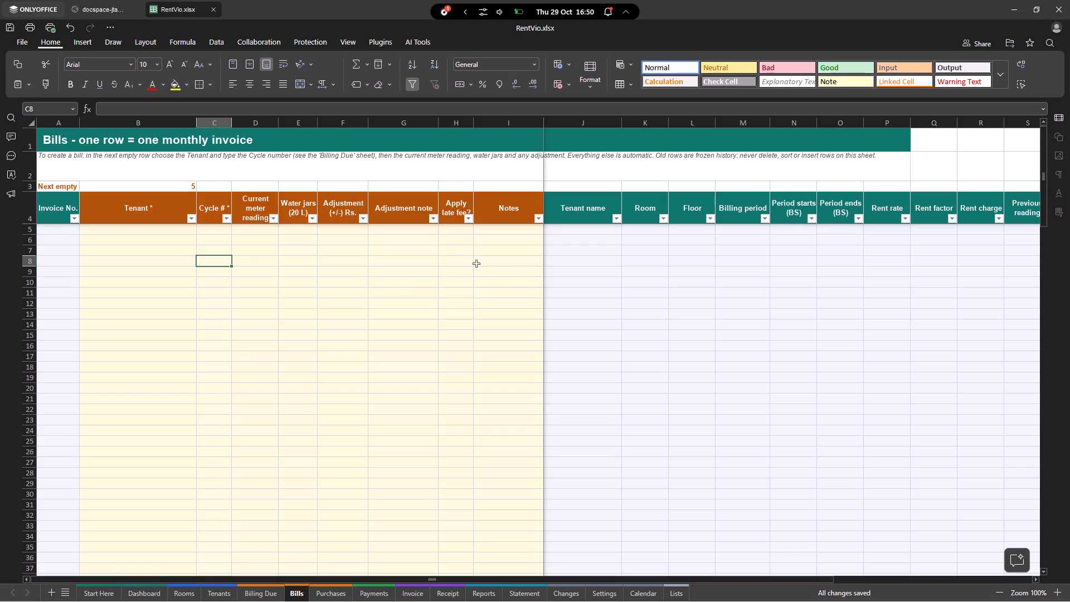
scroll(474, 311, down, 1)
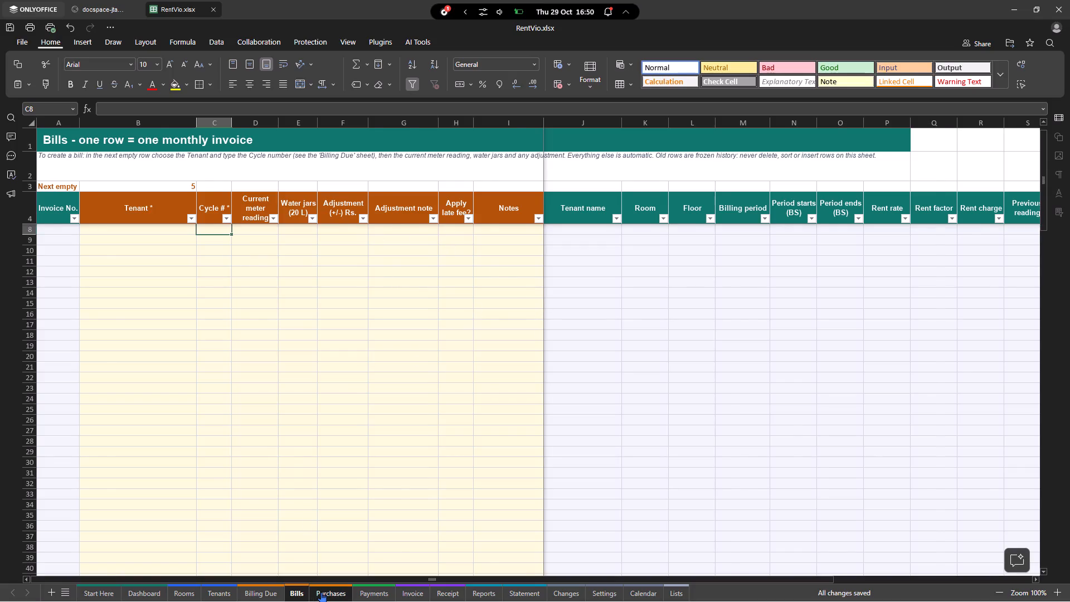
Browse through the Purchases and Payments sheets to the Invoice sheet.
click(321, 592)
click(364, 592)
click(409, 589)
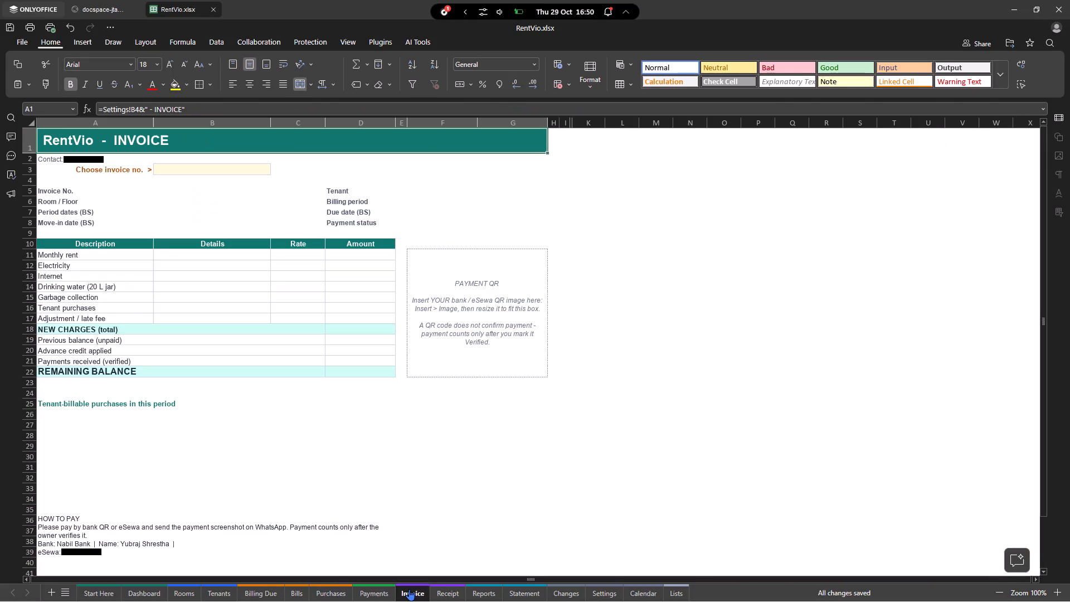
Check the choices offered for the invoice number on the Invoice sheet.
click(176, 173)
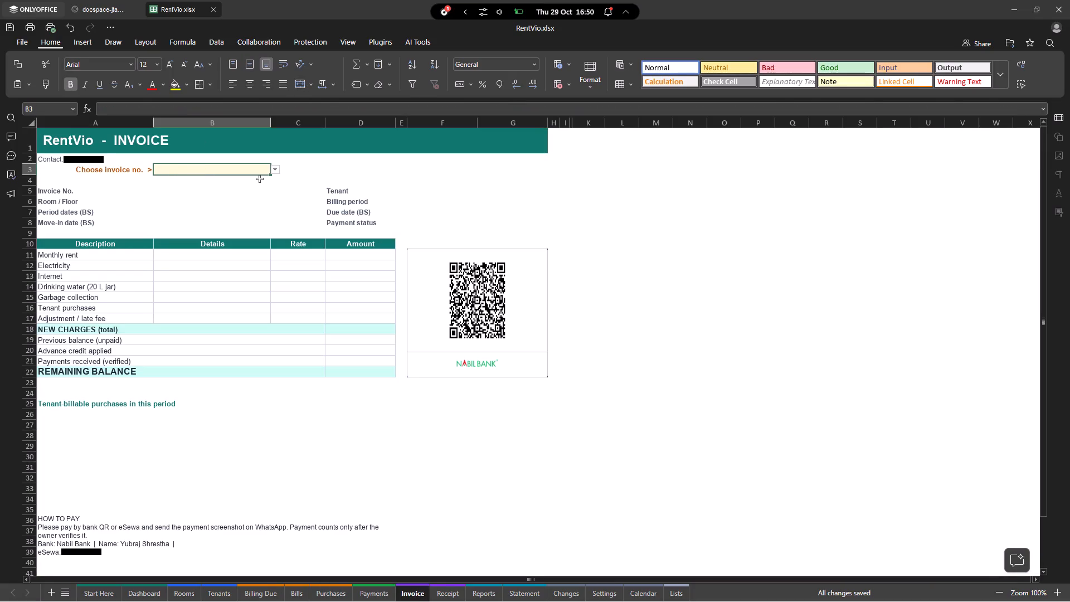
click(274, 172)
click(243, 181)
Return to the Bills sheet and examine the empty Invoice No. cells down to row 24.
click(294, 589)
click(58, 248)
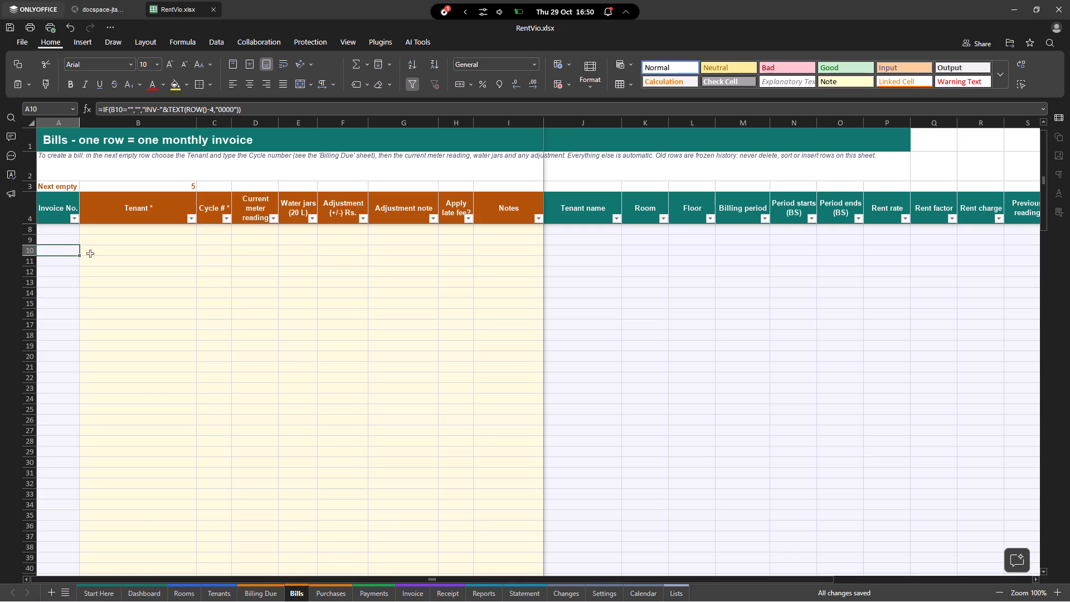
click(69, 241)
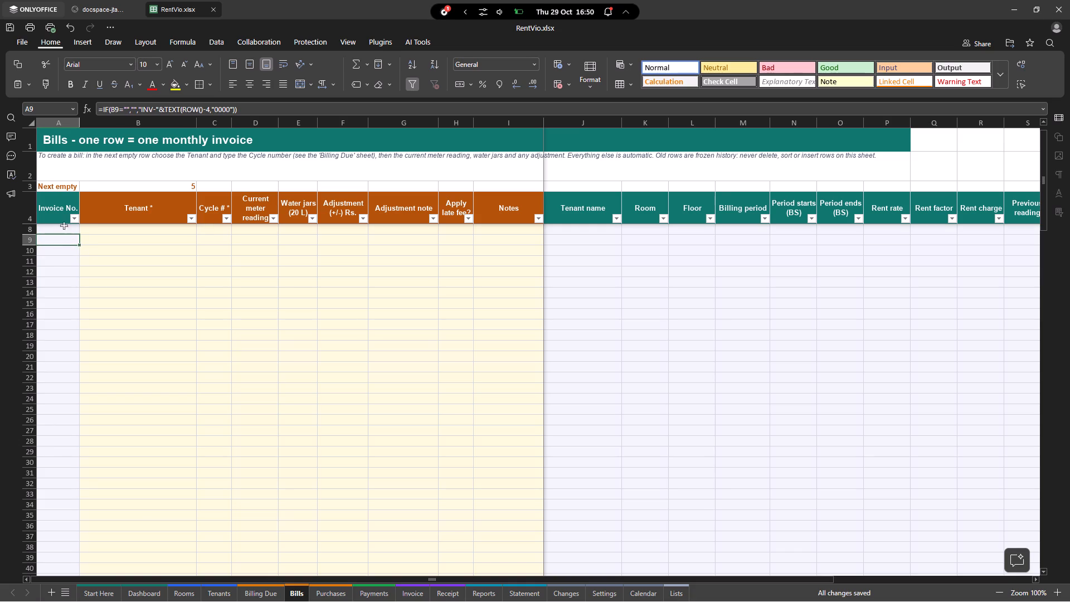
click(46, 229)
click(52, 237)
click(61, 267)
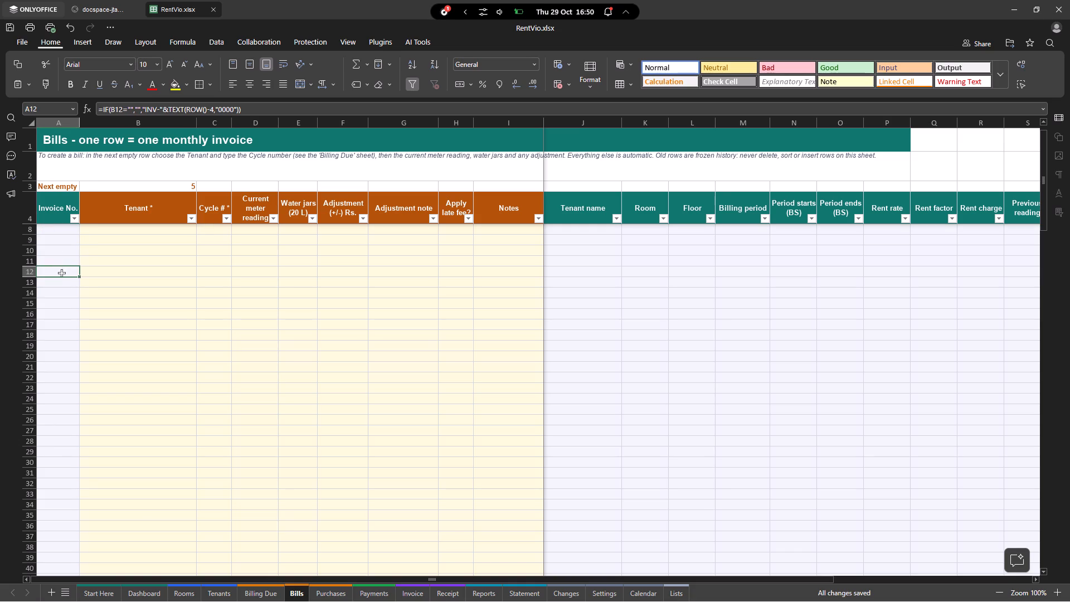
click(61, 323)
drag(63, 367, 63, 373)
drag(70, 397, 65, 333)
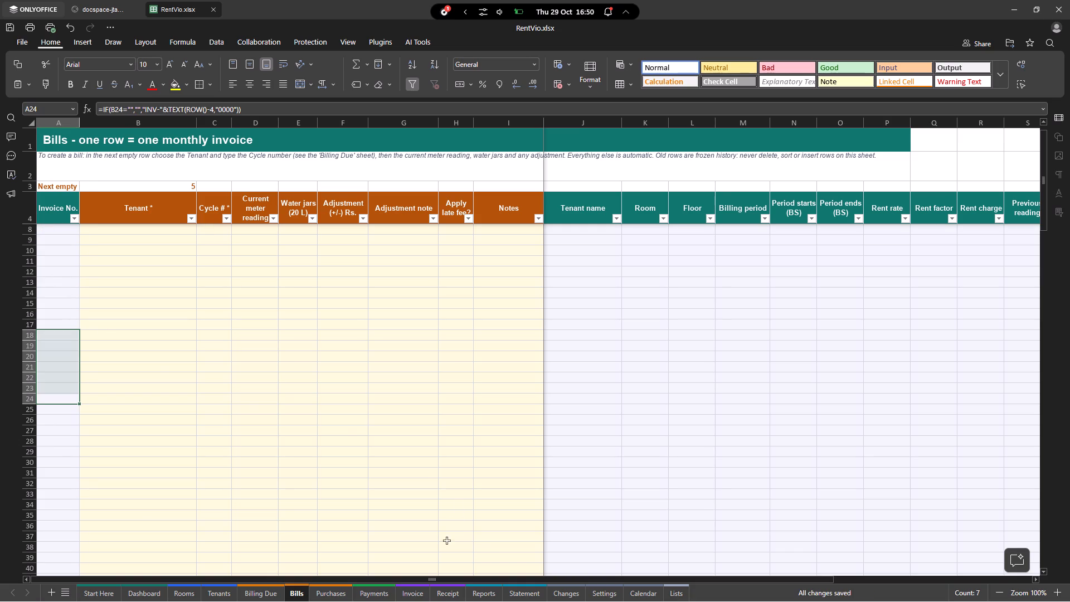
View the filters and key figures on the Reports sheet.
click(488, 586)
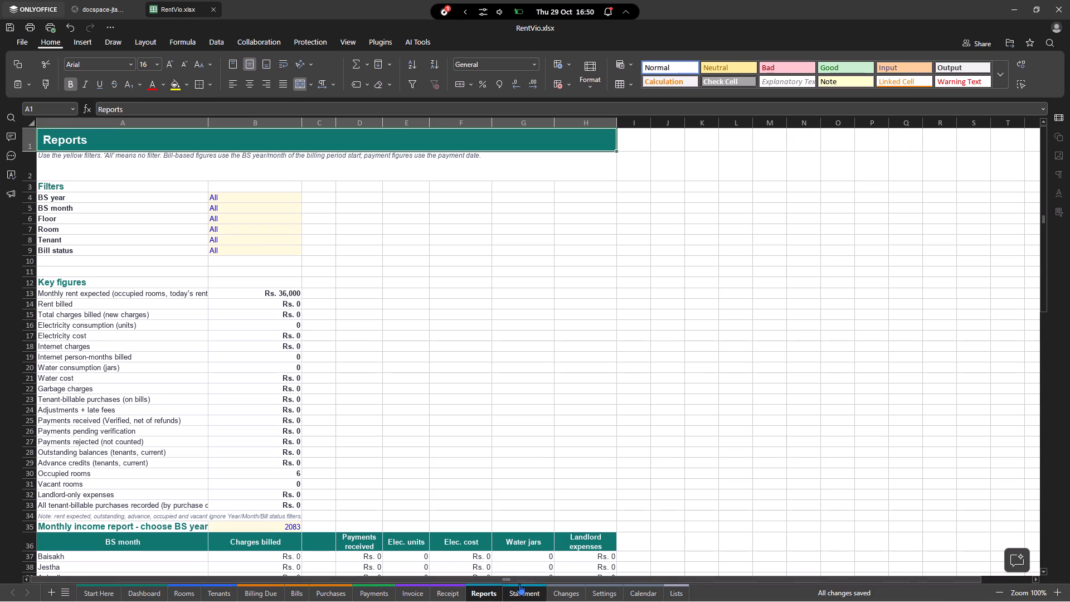
Widen the Baisakh 1 (AD date) column slightly on the Calendar sheet.
click(645, 585)
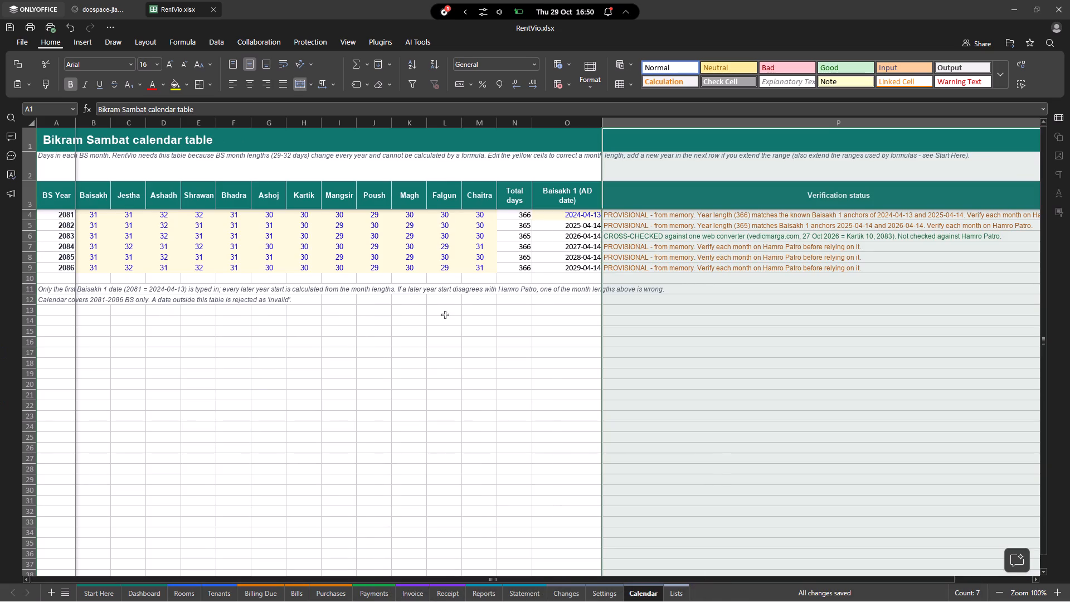
scroll(463, 322, down, 3)
scroll(463, 324, up, 7)
drag(605, 128, 610, 127)
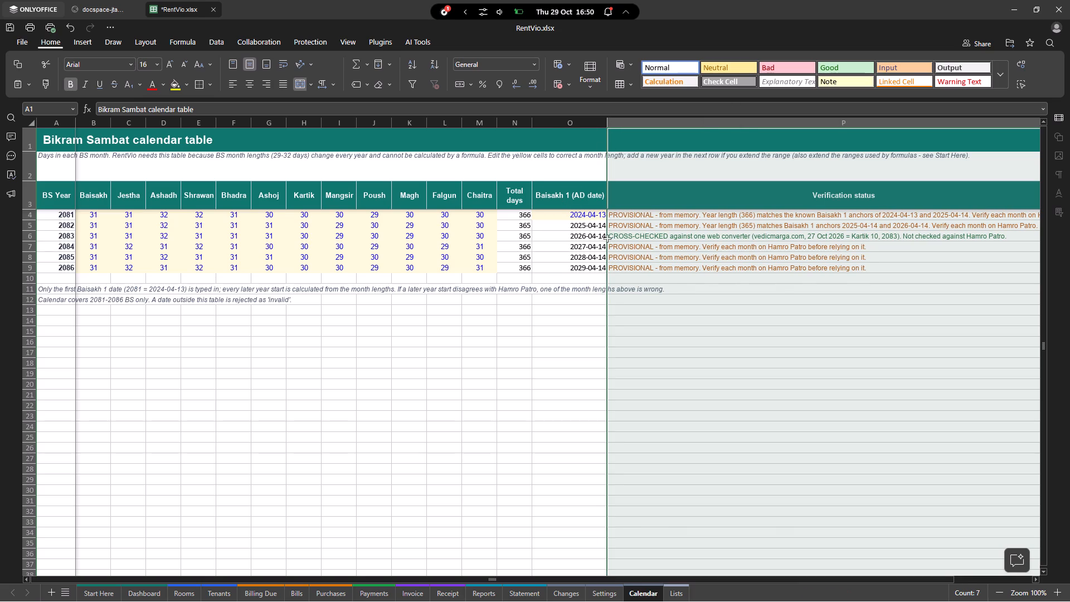
Examine the Bikram Sambat calendar table, including its month lengths, verification statuses and days-before-month columns.
scroll(766, 284, left, 2)
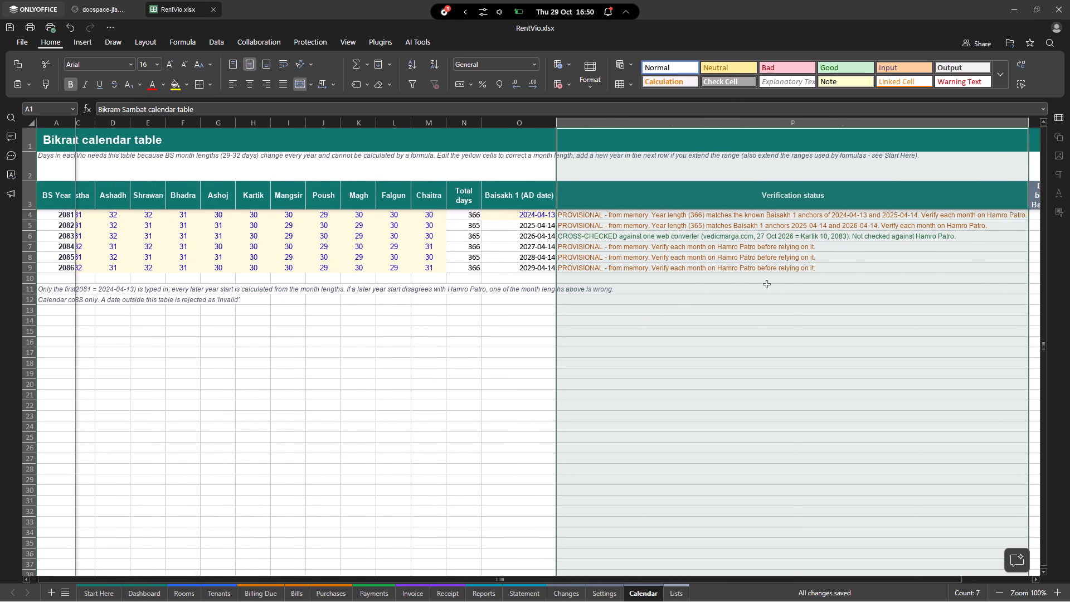
scroll(766, 284, left, 6)
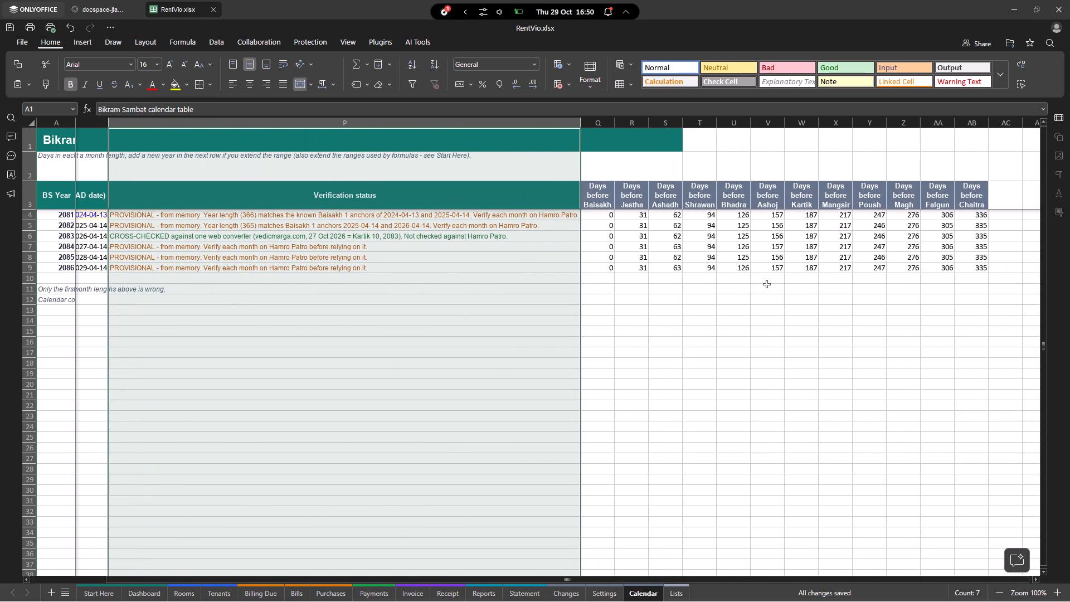
scroll(766, 284, left, 3)
scroll(769, 284, right, 2)
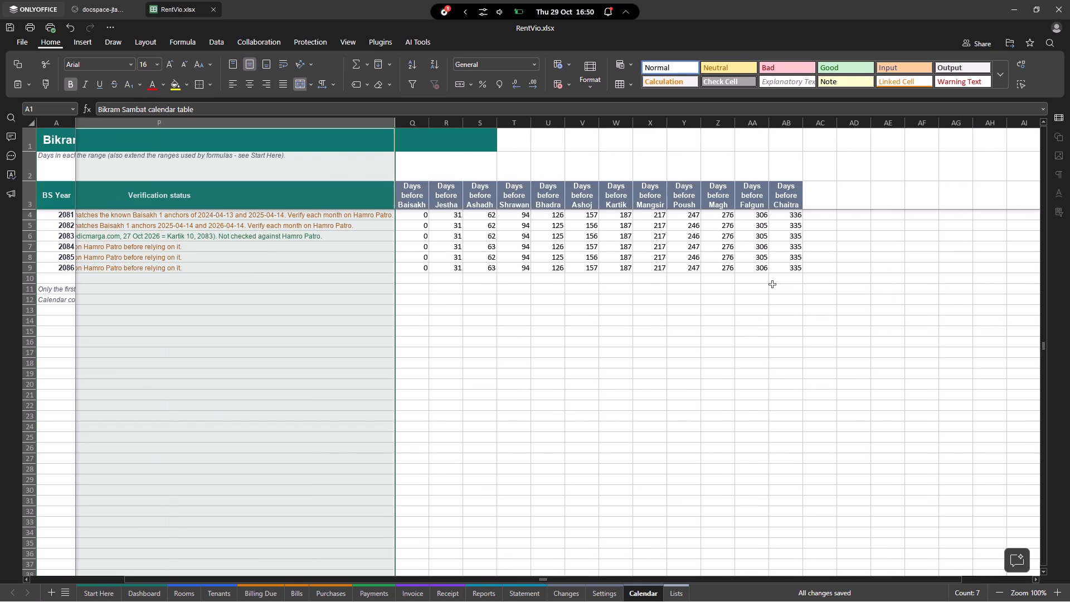
scroll(772, 284, right, 3)
scroll(421, 184, right, 8)
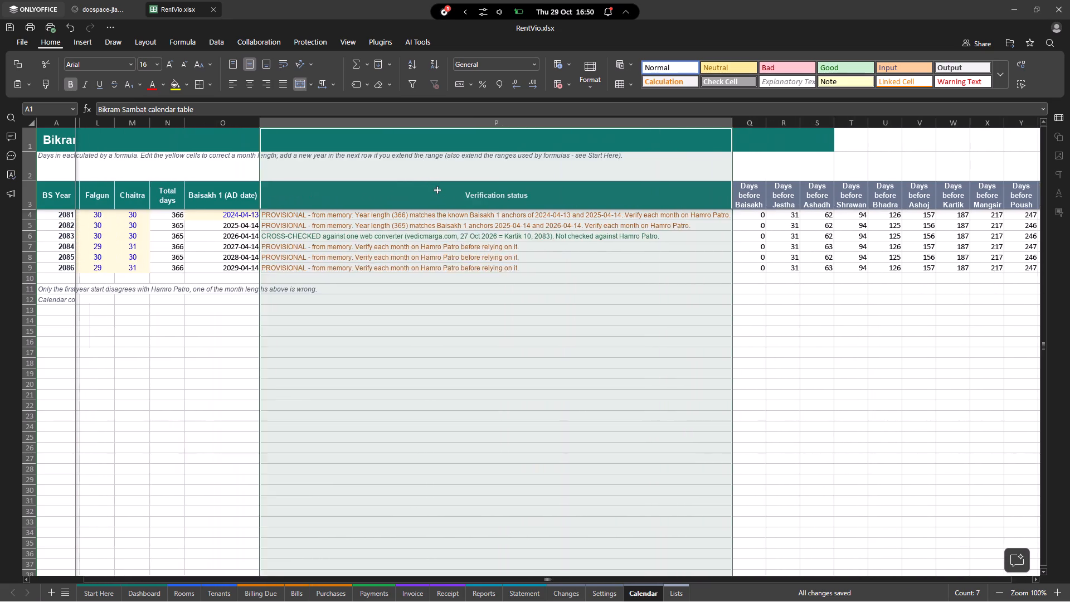
scroll(437, 190, right, 3)
scroll(442, 192, left, 1)
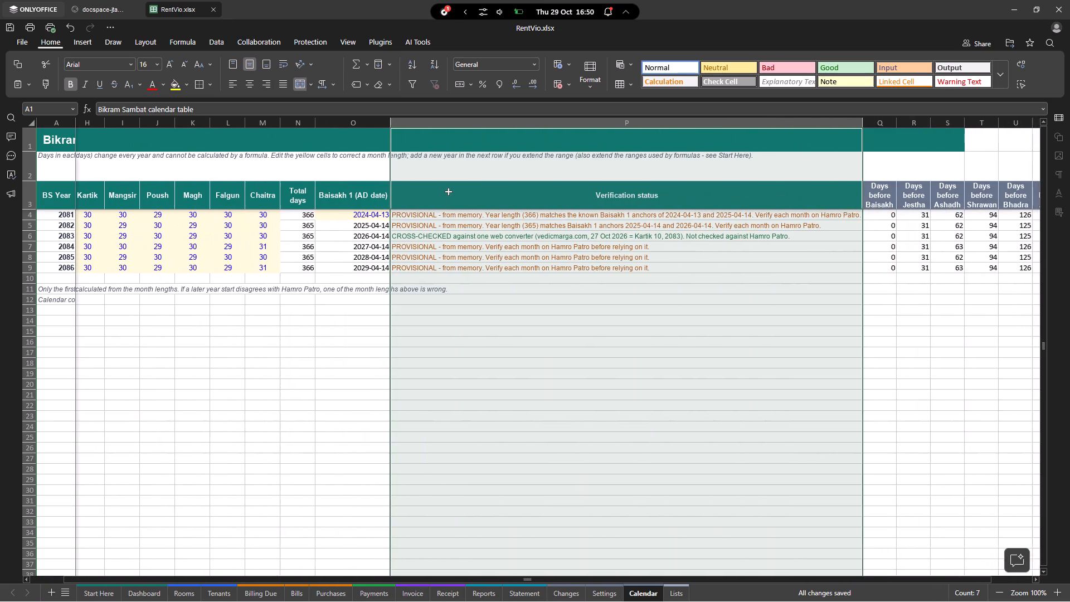
scroll(448, 191, left, 1)
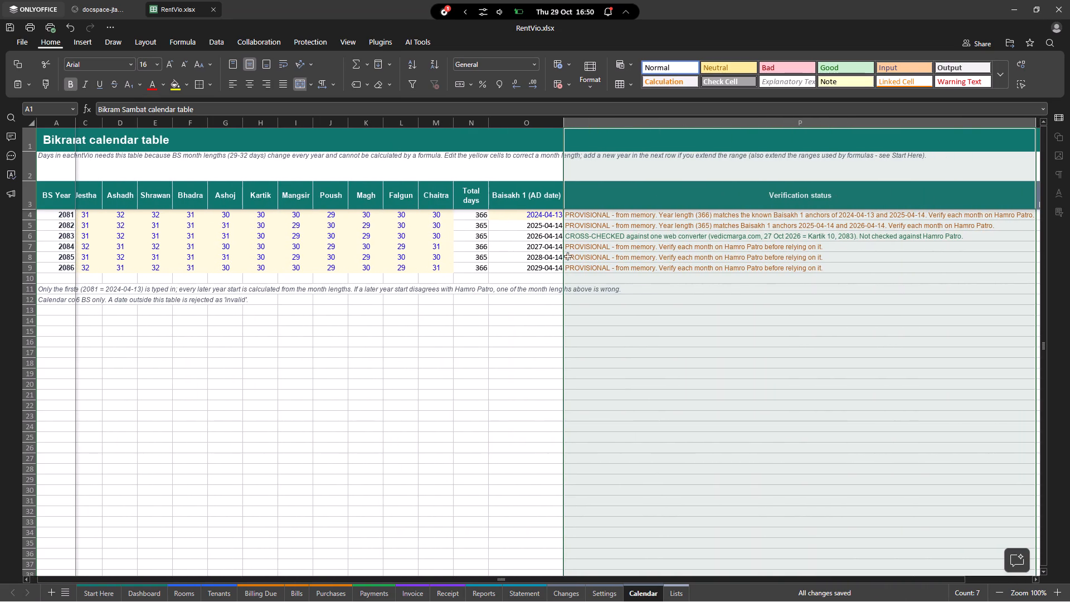
scroll(567, 256, left, 1)
click(392, 216)
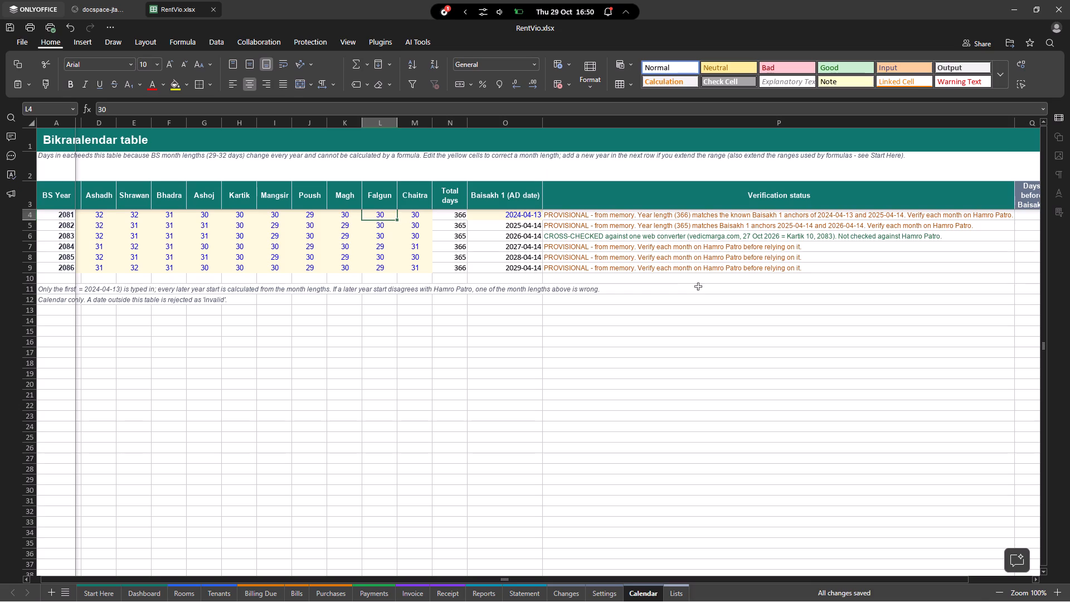
click(698, 285)
click(548, 324)
scroll(652, 290, left, 1)
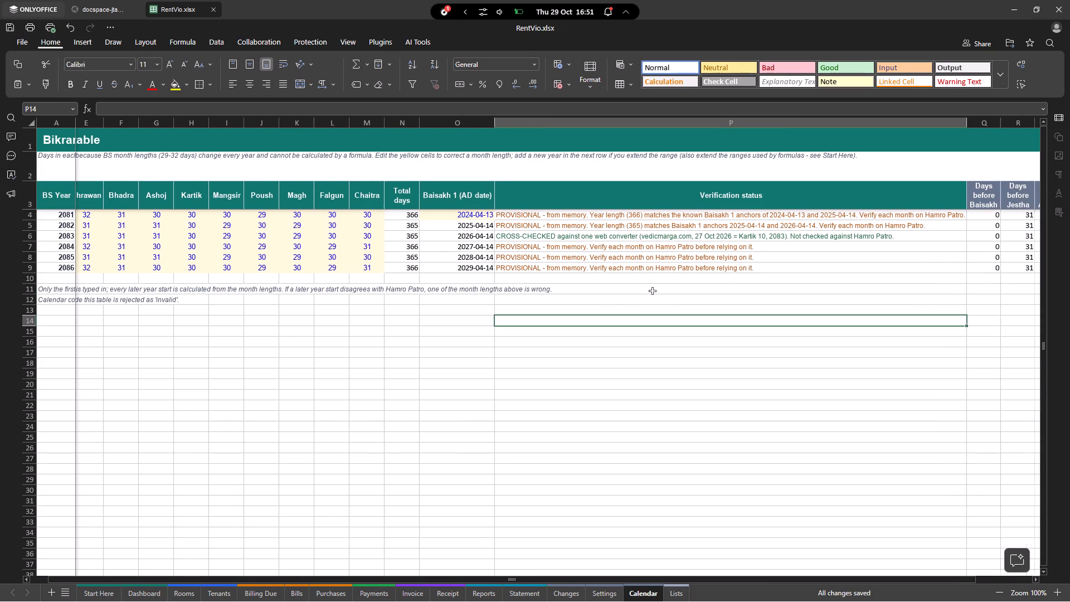
scroll(652, 290, left, 1)
click(495, 237)
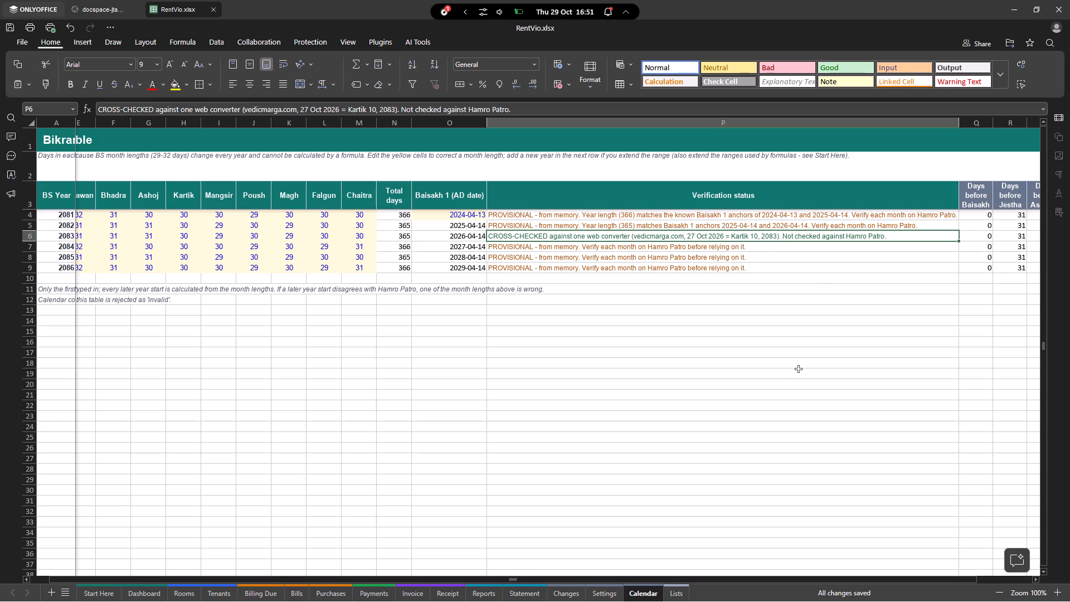
scroll(529, 349, right, 4)
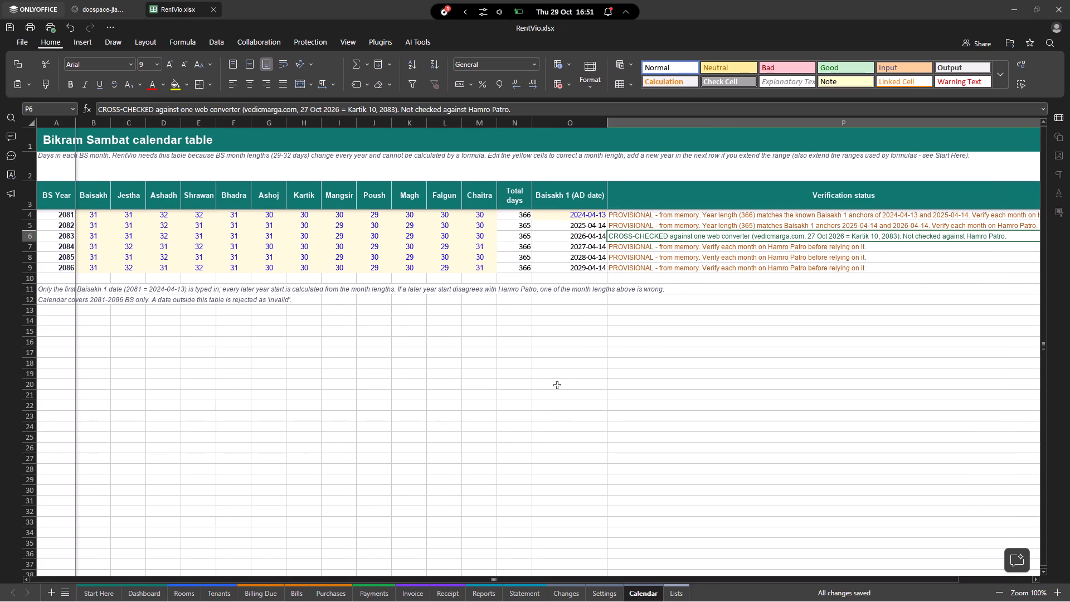
scroll(556, 385, right, 1)
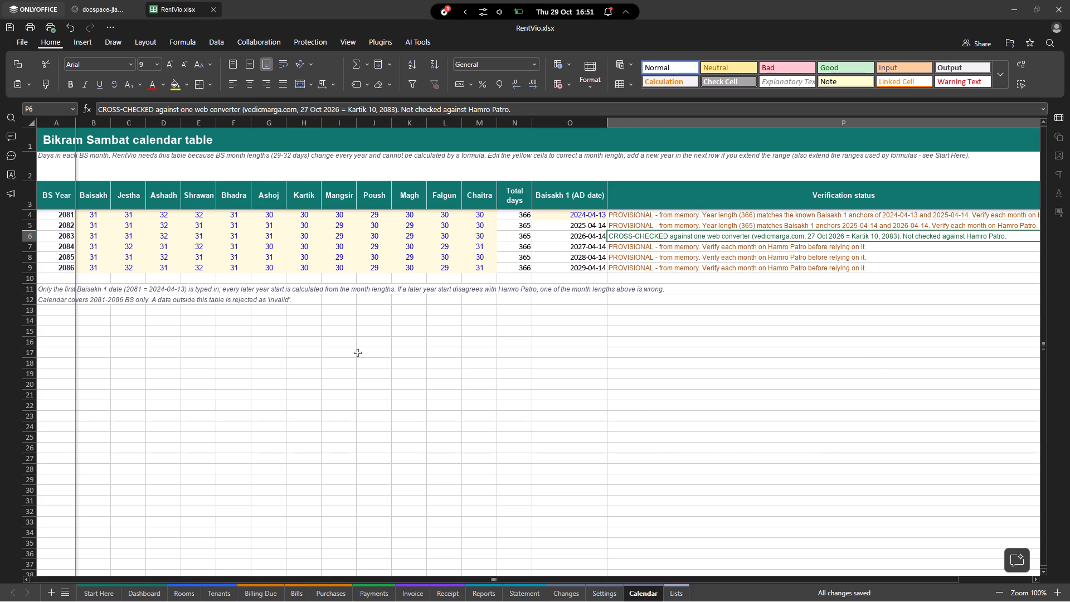
scroll(372, 362, up, 2)
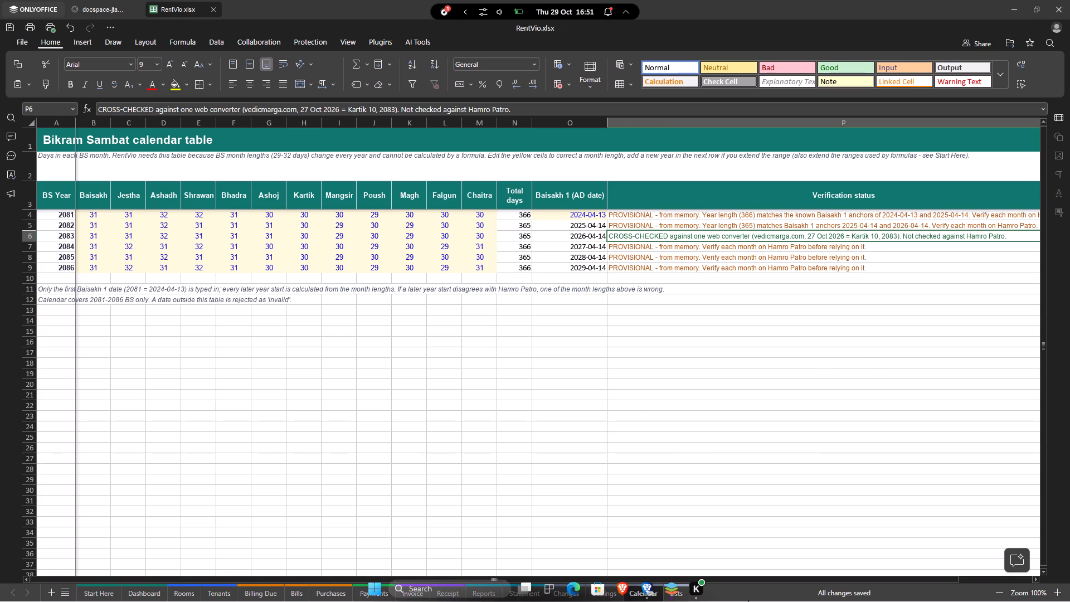
Look through the Lists sheet, and review the billing policies, today's date and rates on the Settings sheet.
click(672, 591)
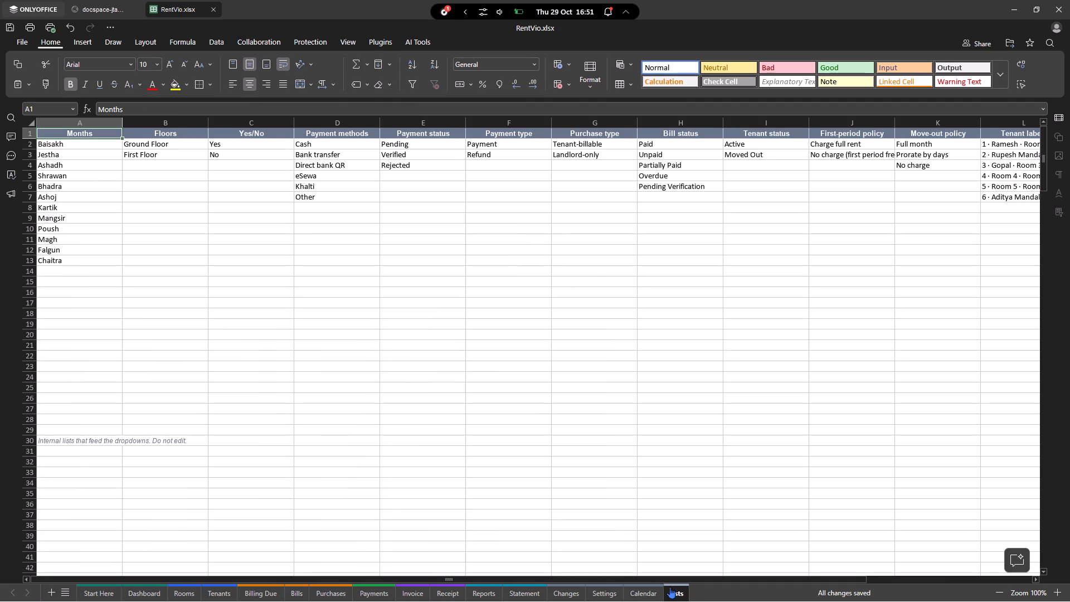
click(610, 590)
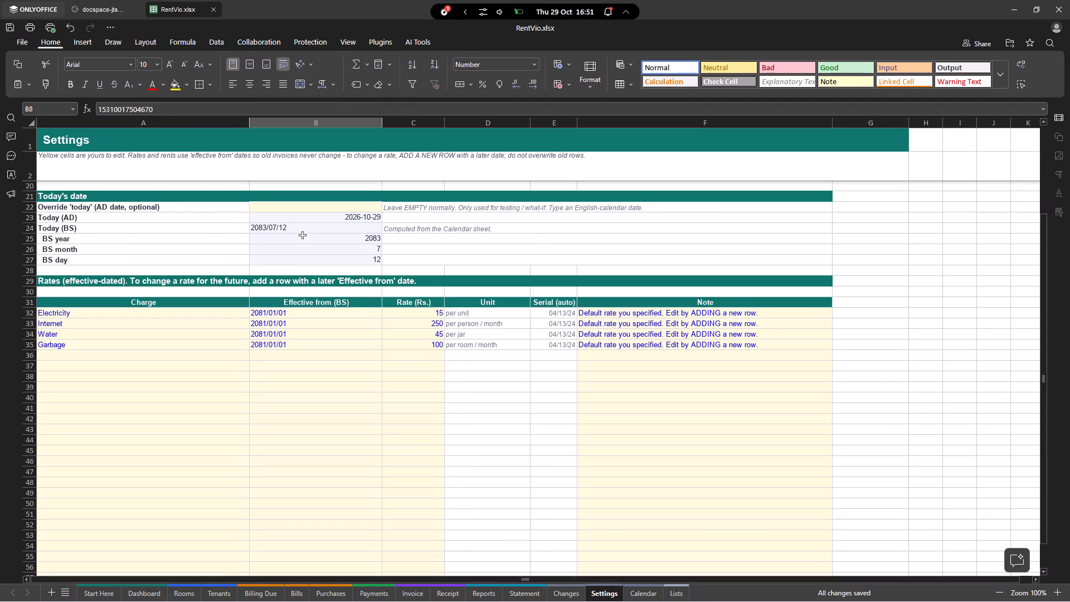
scroll(472, 502, up, 1)
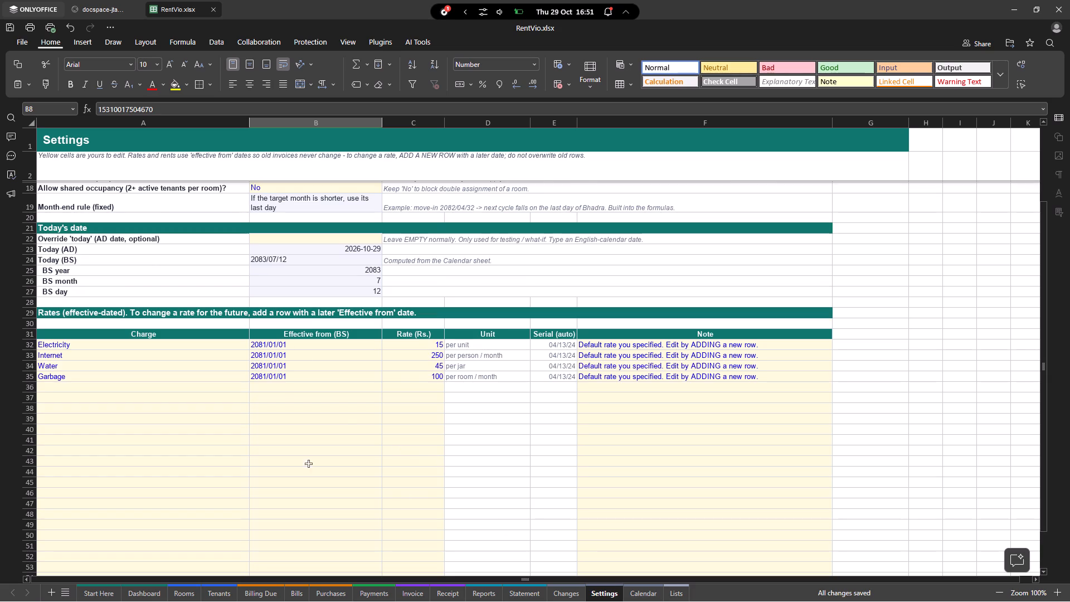
scroll(129, 353, up, 3)
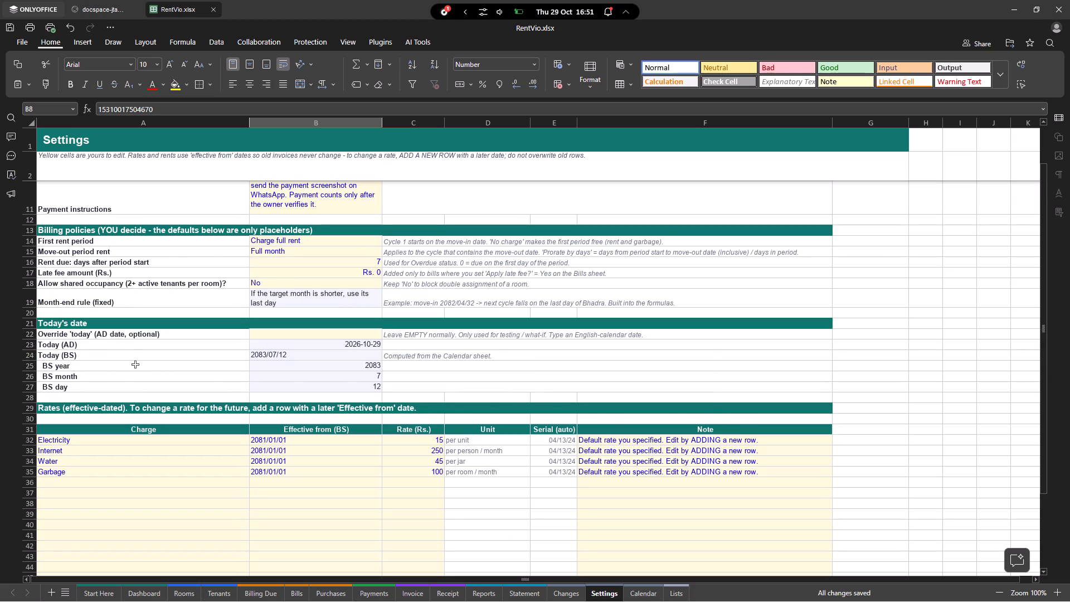
scroll(367, 382, down, 4)
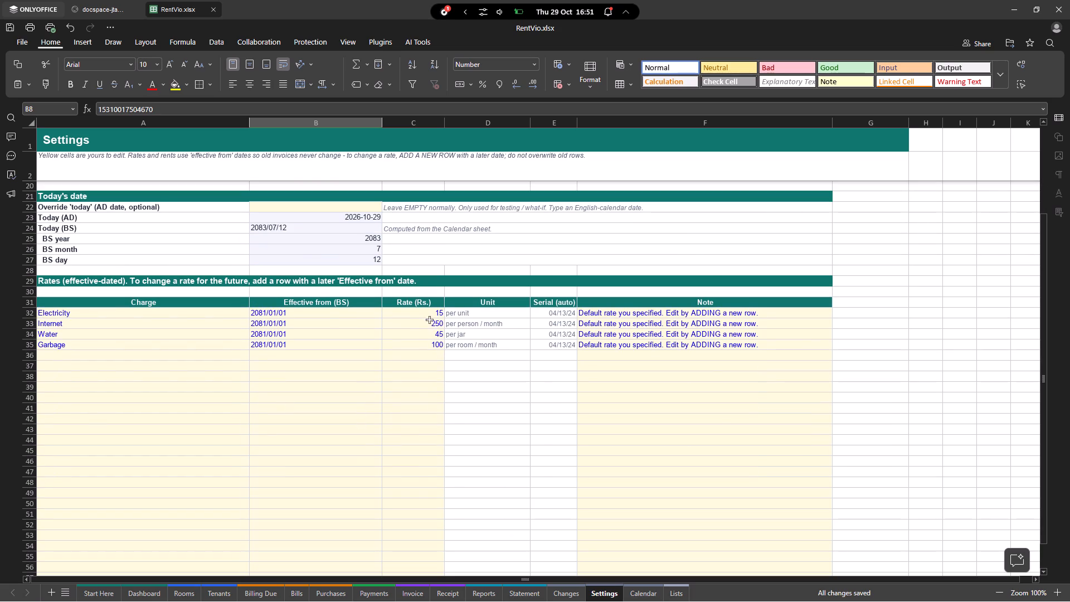
scroll(348, 338, down, 2)
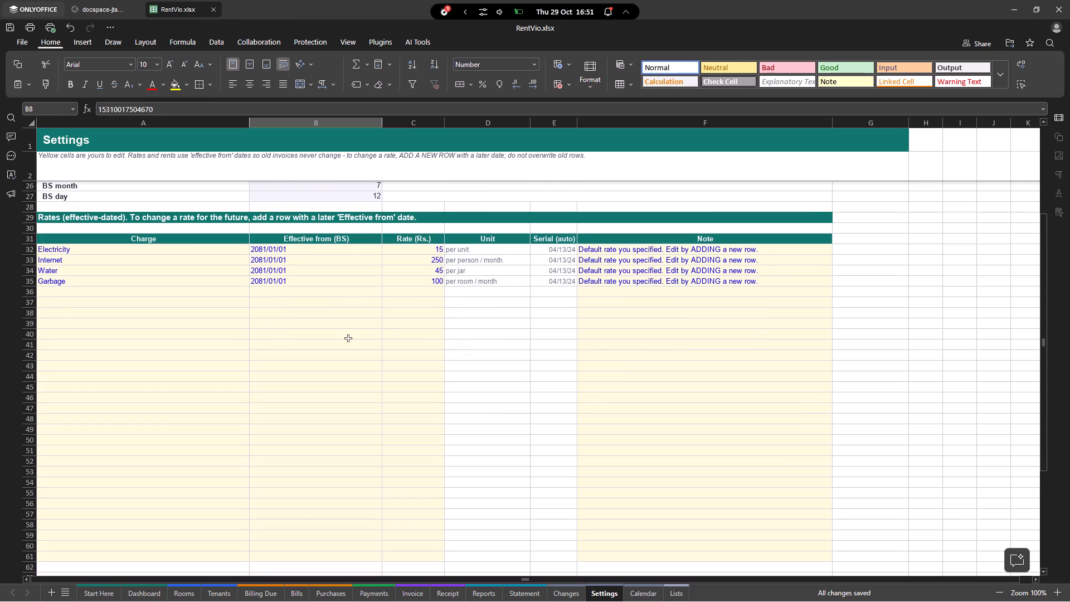
scroll(348, 338, up, 1)
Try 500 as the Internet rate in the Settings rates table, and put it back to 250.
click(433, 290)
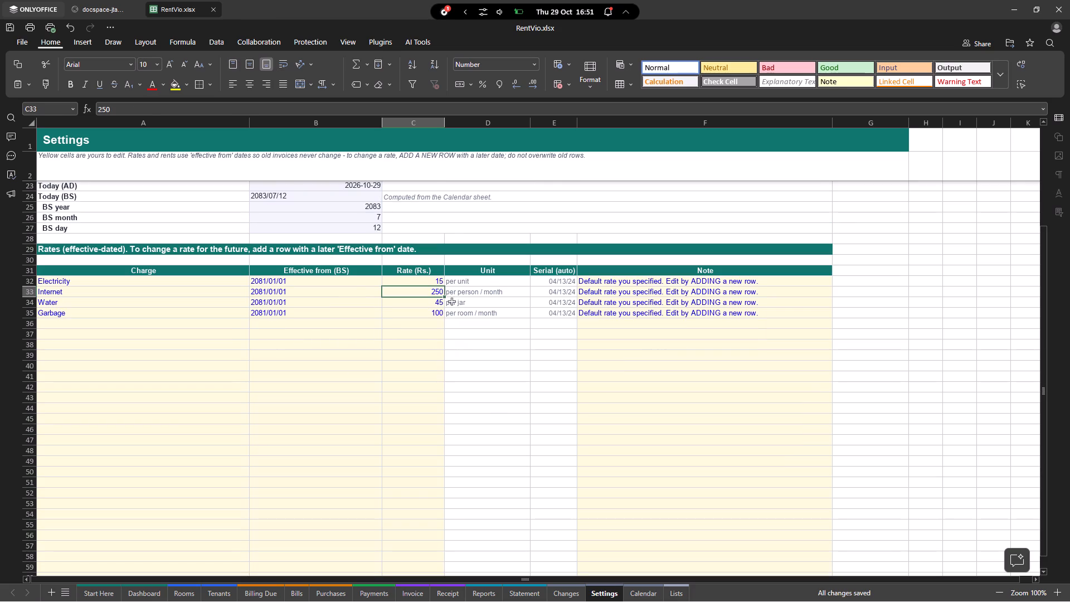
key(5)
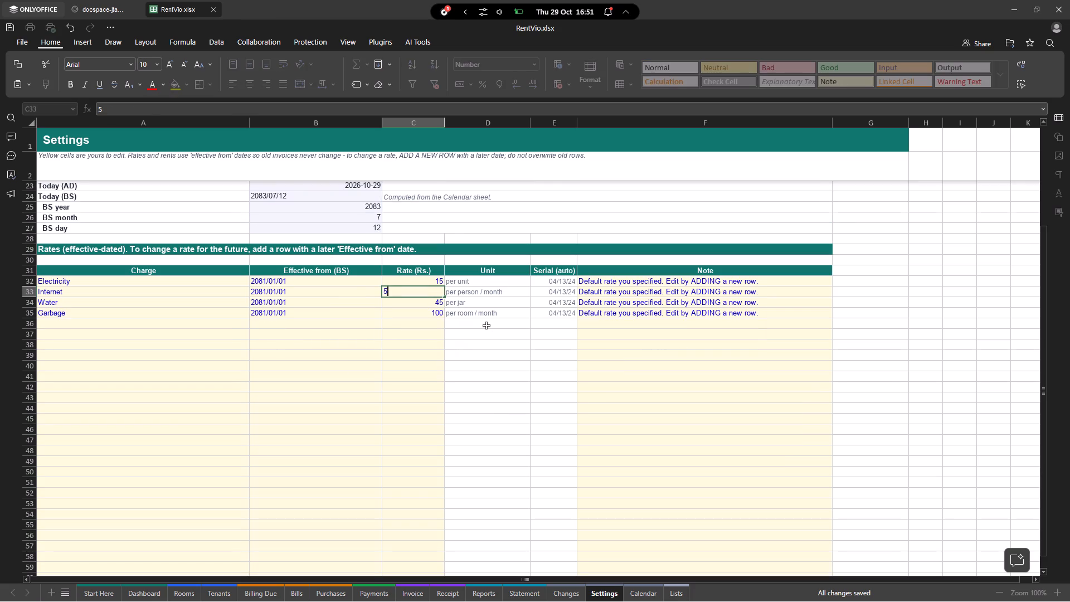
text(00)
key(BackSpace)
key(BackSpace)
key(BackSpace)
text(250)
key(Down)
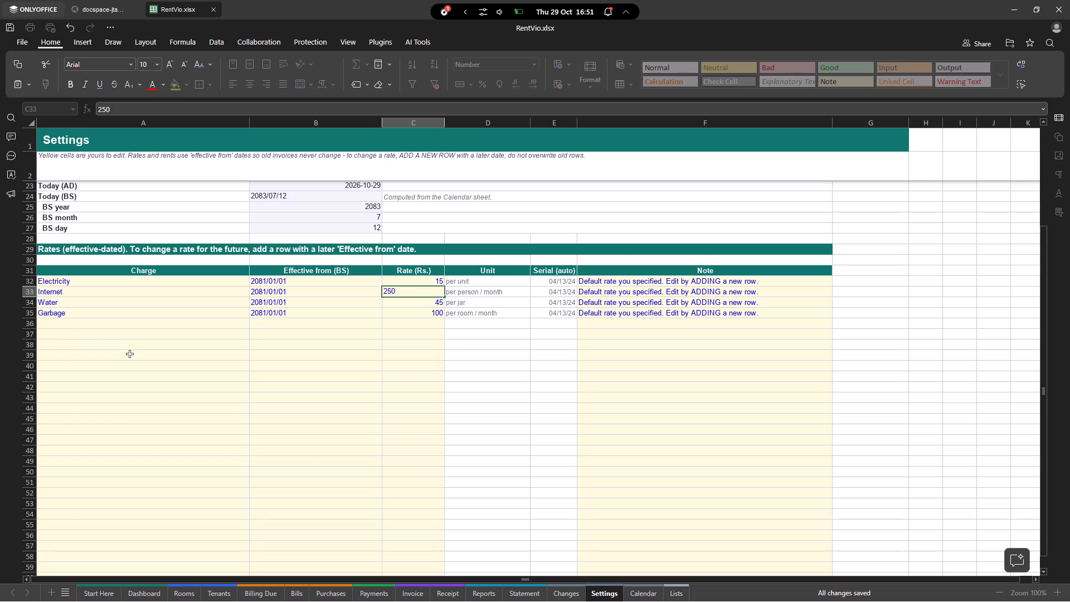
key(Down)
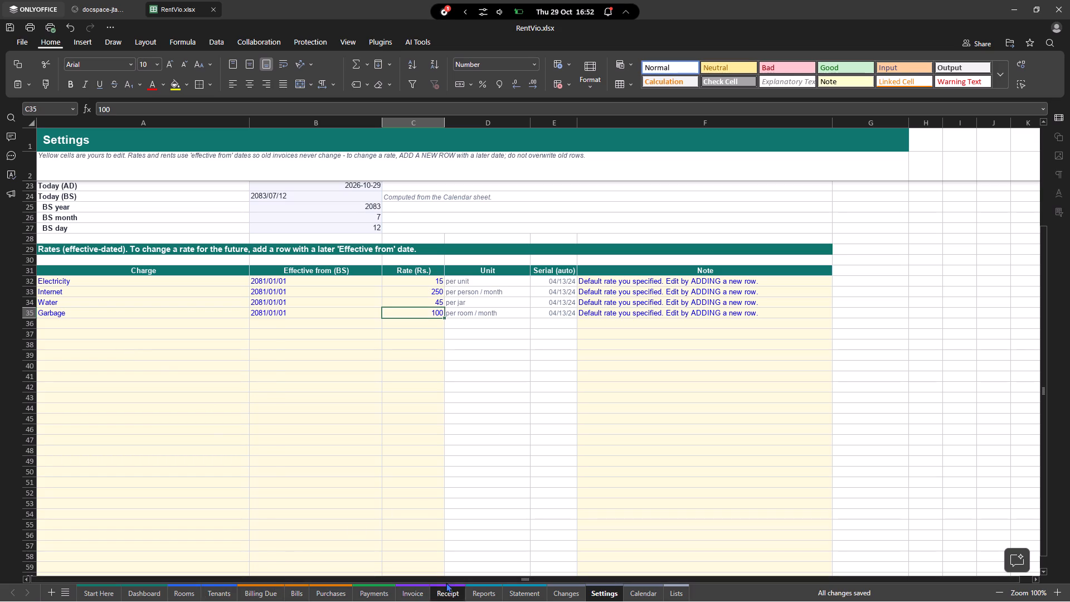
Open the Changes sheet for room rent and internet user changes.
click(556, 594)
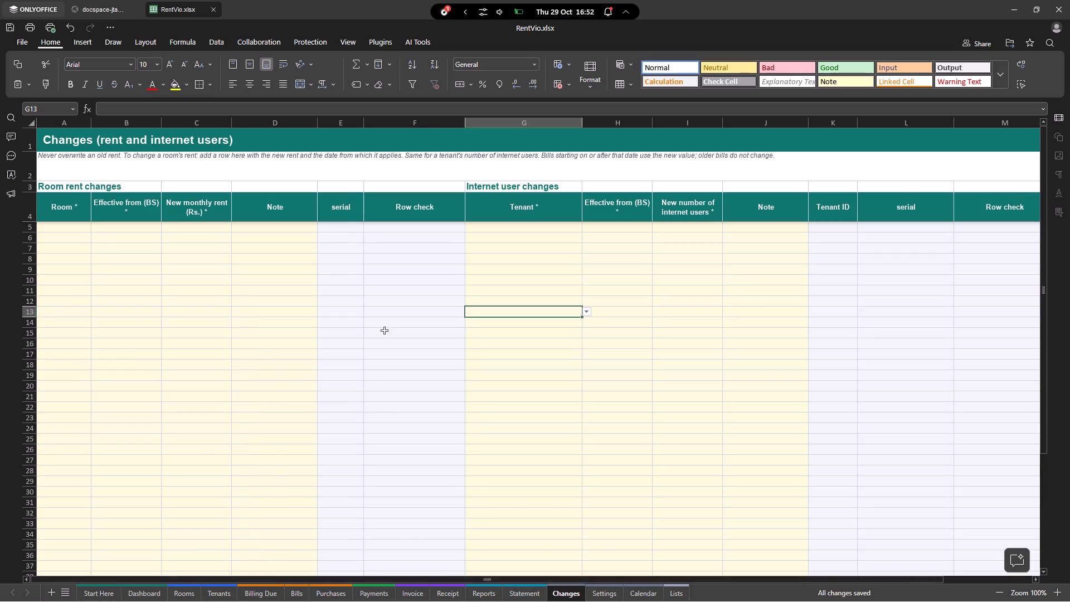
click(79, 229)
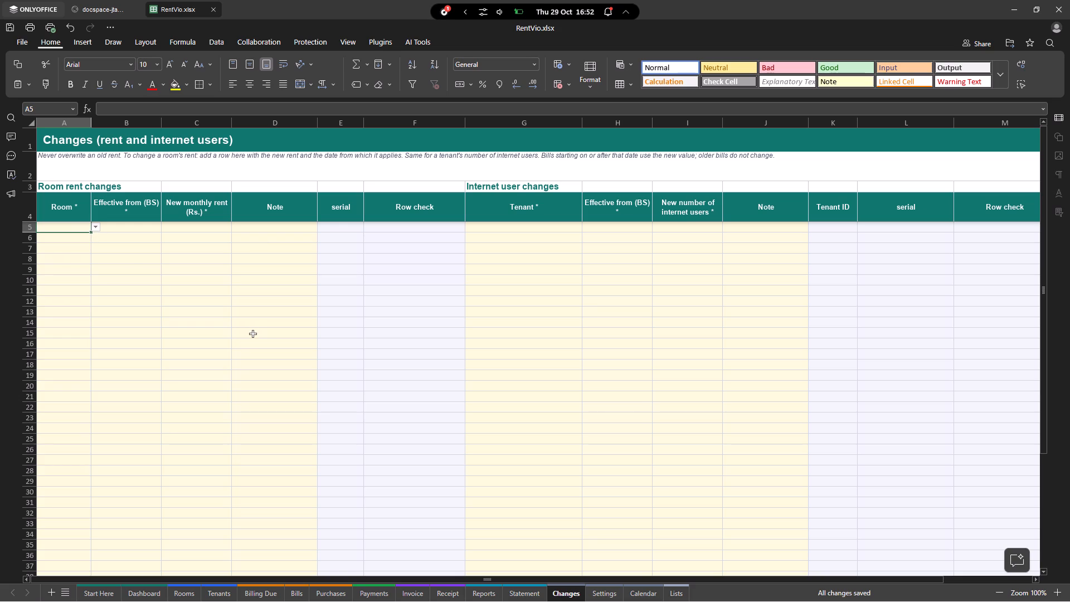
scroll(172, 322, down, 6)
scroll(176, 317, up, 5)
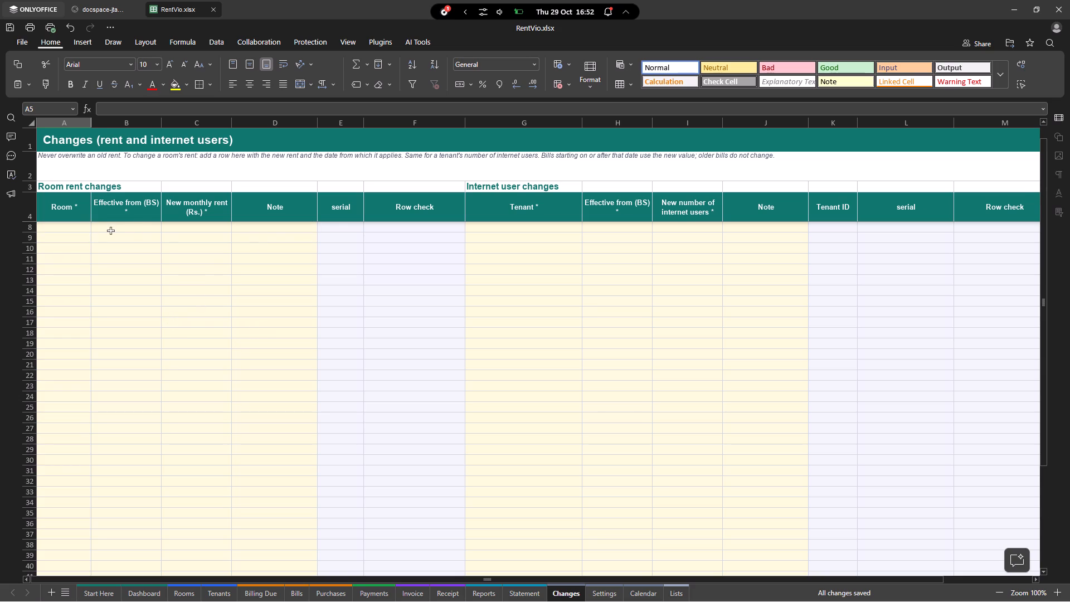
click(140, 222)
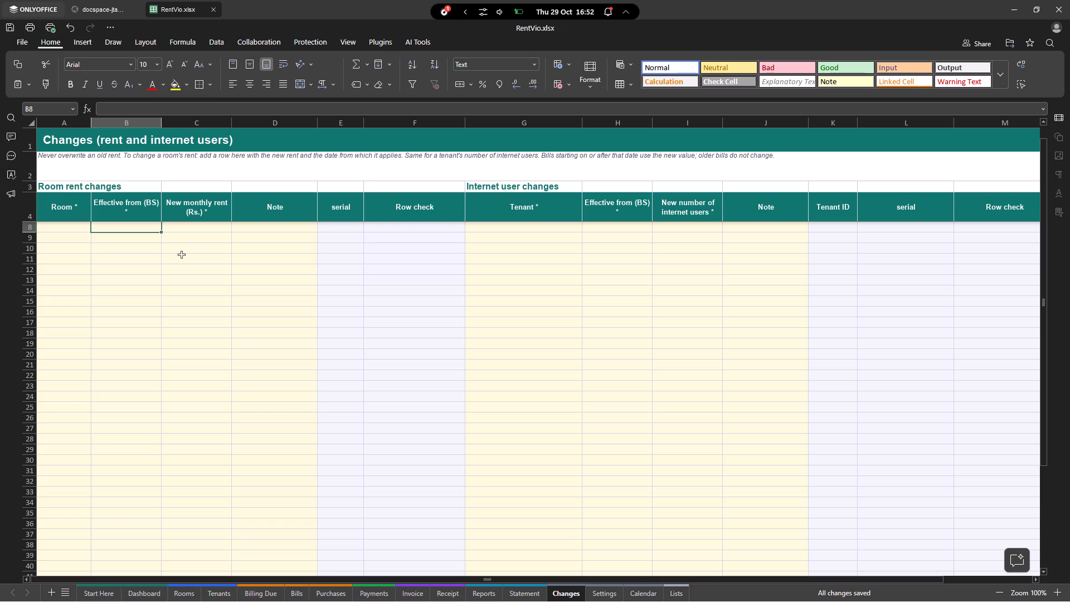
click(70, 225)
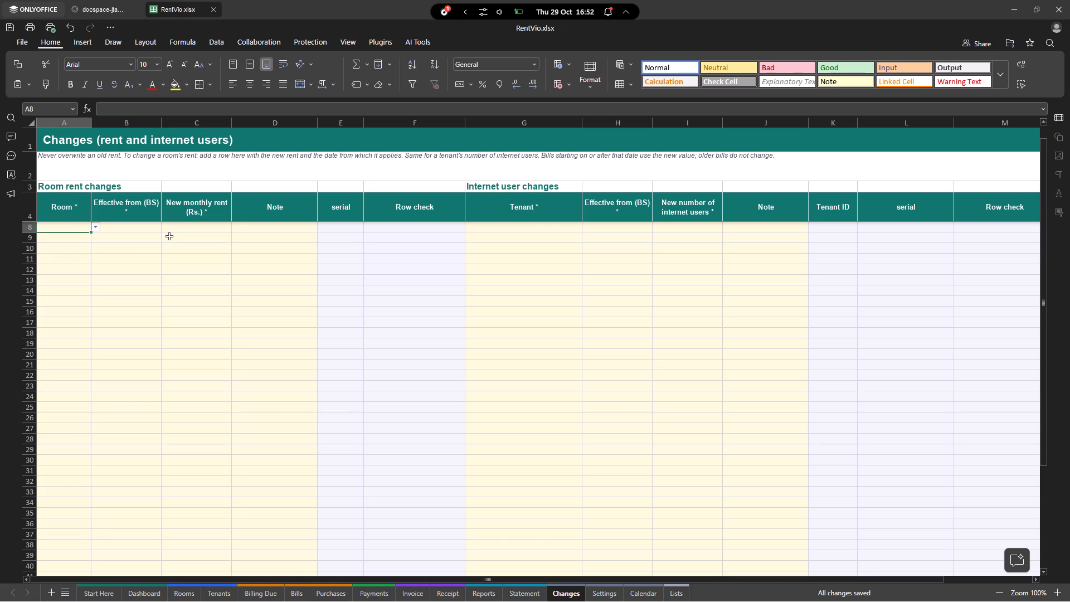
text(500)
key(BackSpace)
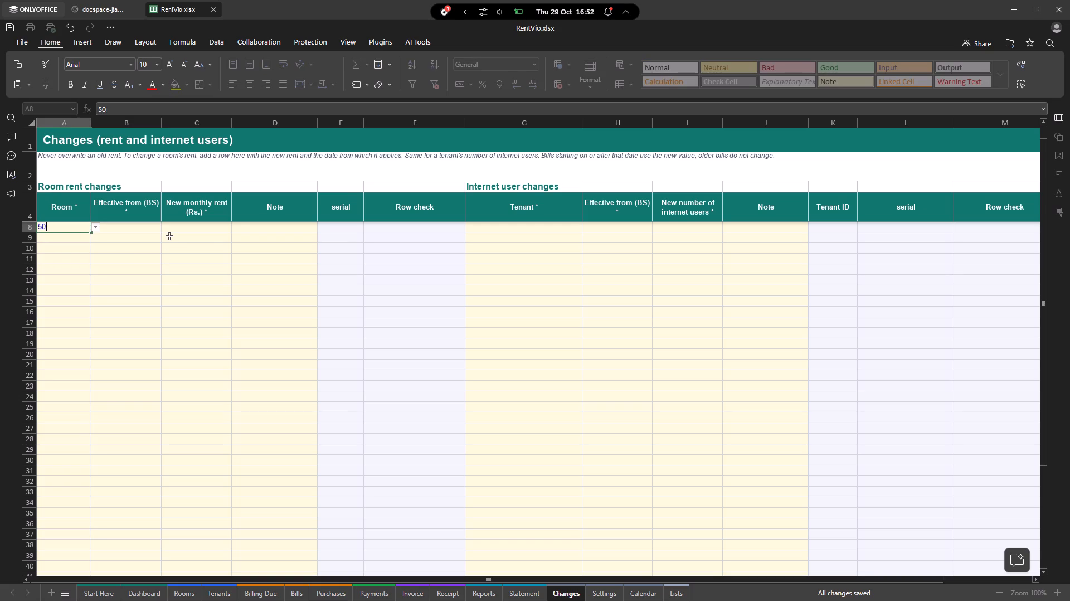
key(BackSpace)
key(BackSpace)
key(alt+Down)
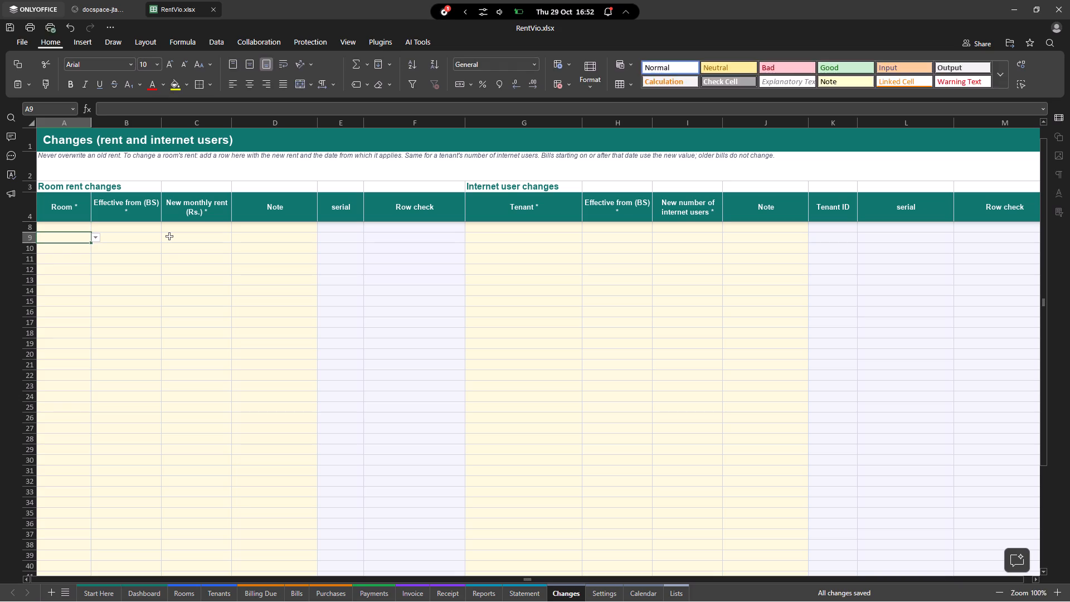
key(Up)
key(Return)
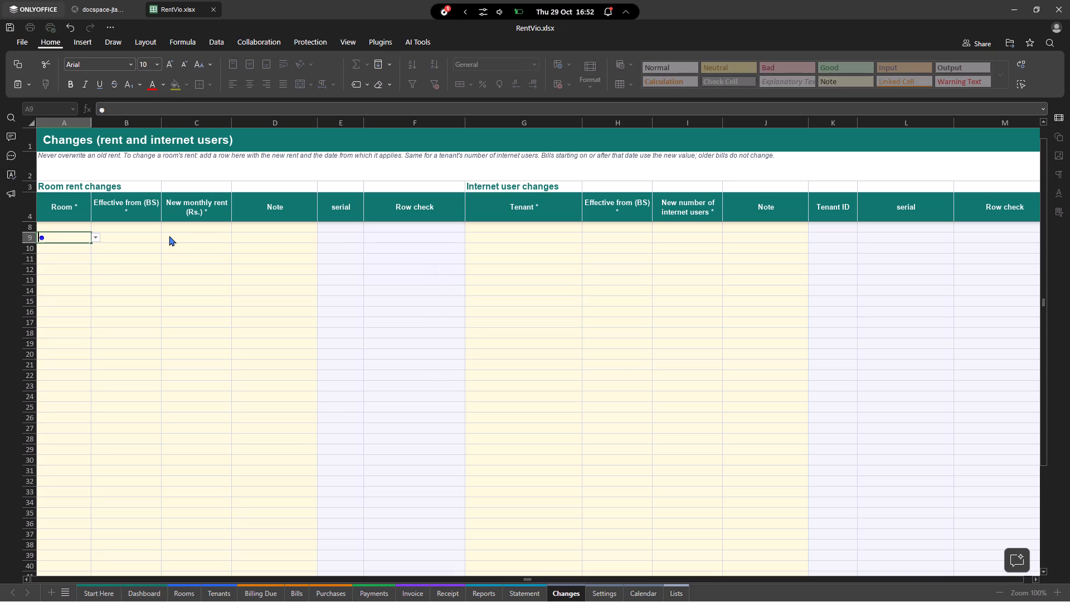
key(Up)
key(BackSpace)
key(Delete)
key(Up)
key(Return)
Choose Room 1 as the room in row 8 of the room rent changes table.
key(Up)
key(Up)
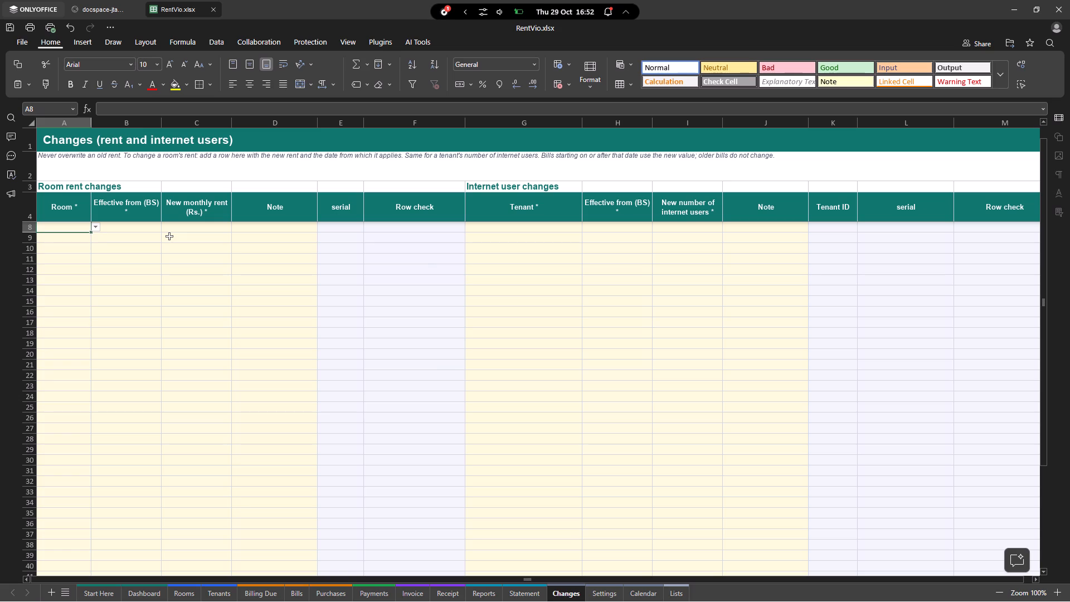
key(alt+Down)
key(Down)
key(Down)
key(Down)
key(Up)
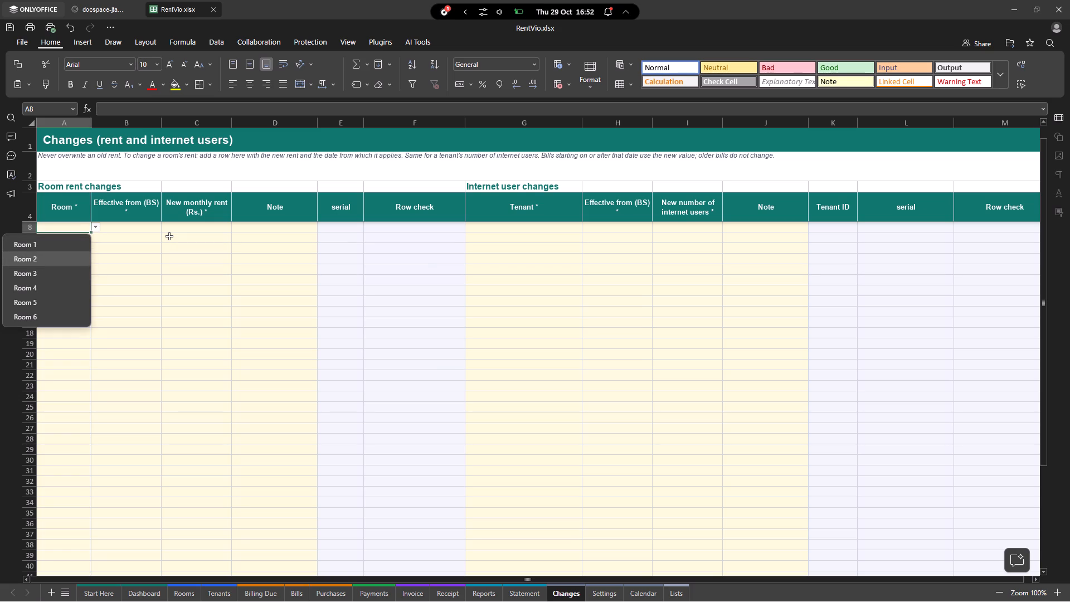
key(Up)
key(Return)
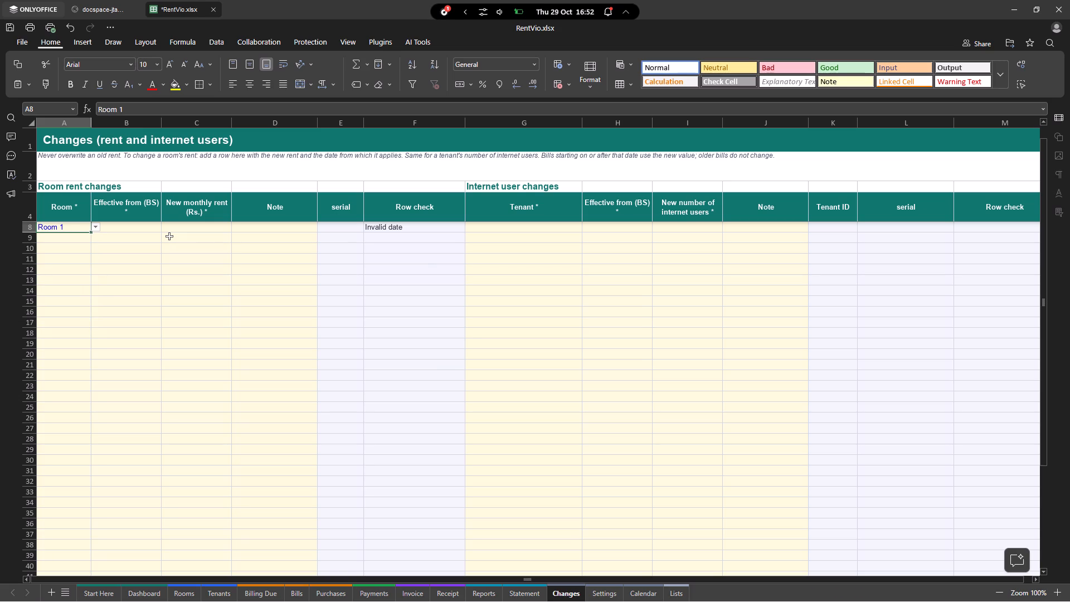
Enter 2083/07/01 as the Effective from (BS) date for Room 1 in row 8.
key(Right)
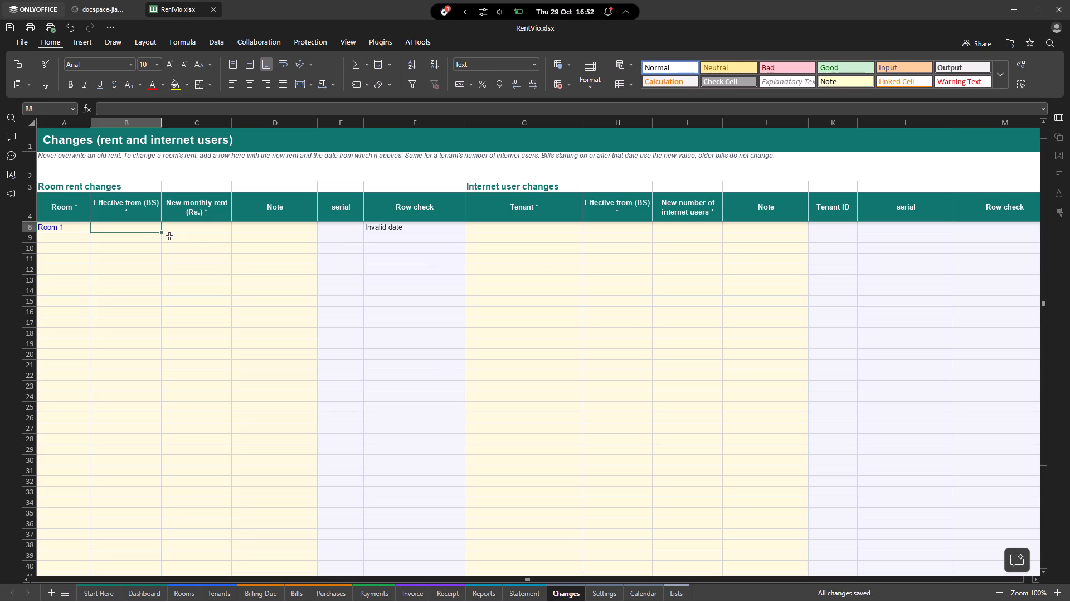
text(2083)
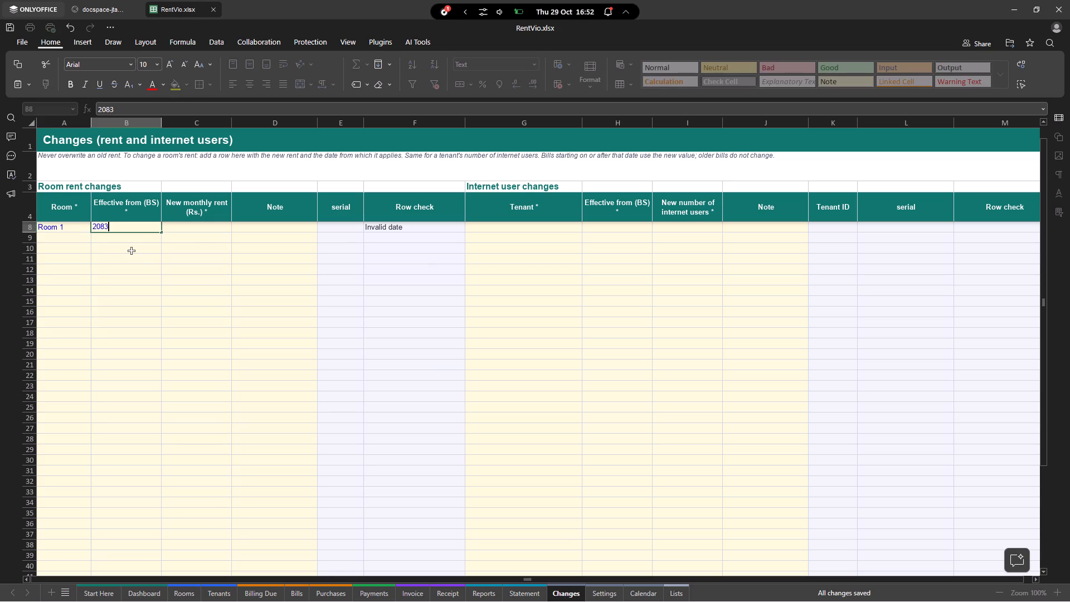
text(/0)
key(4)
key(BackSpace)
key(7)
text(/01)
key(Right)
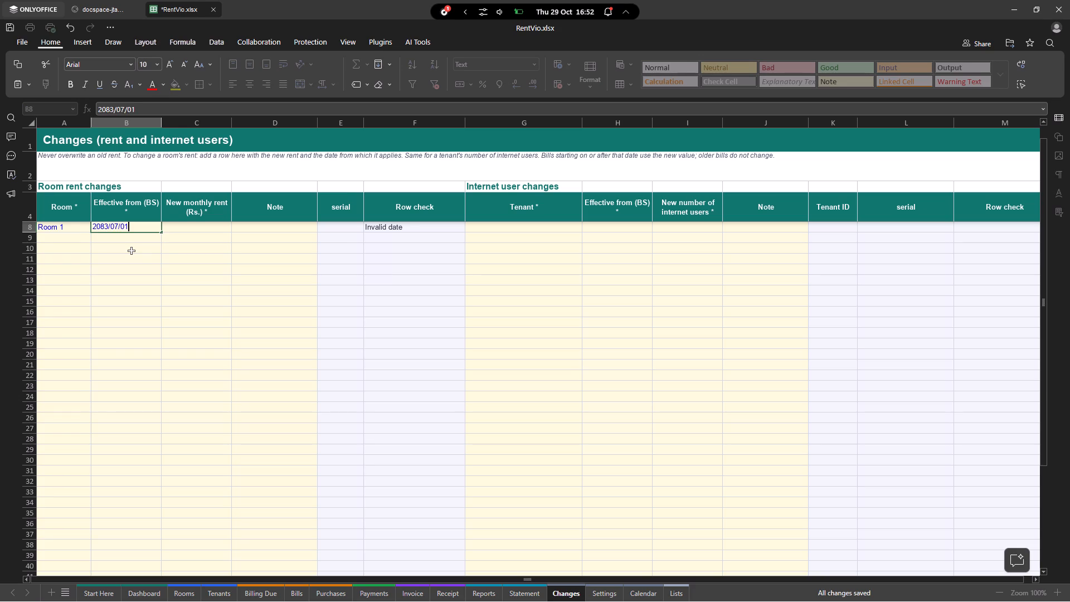
key(Left)
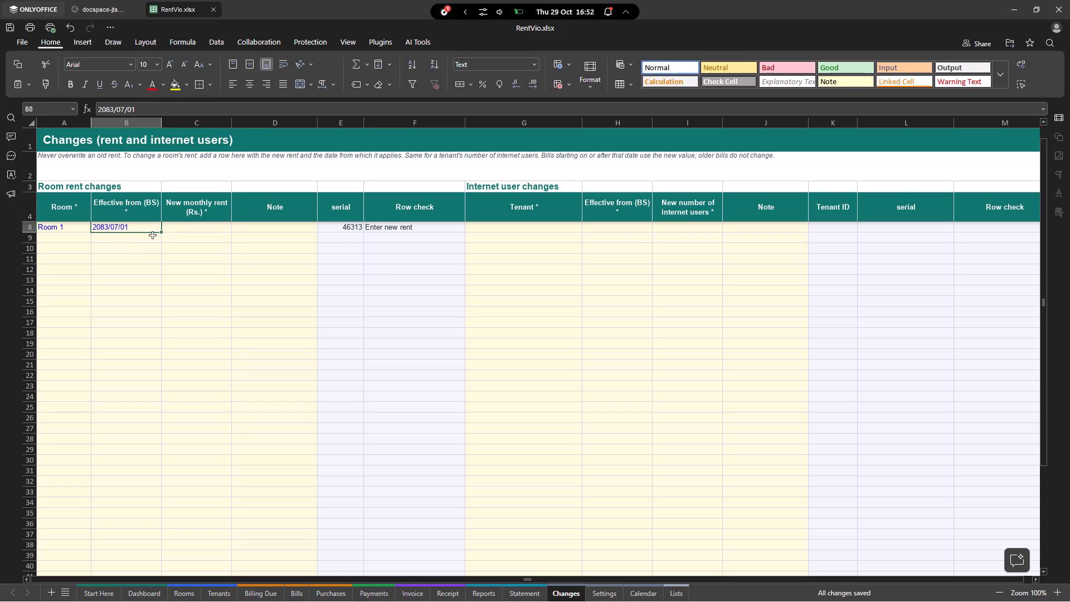
Fill the Effective from (BS) date in row 8 down through row 13 of the room rent changes.
drag(161, 234, 161, 238)
drag(161, 238, 162, 263)
drag(162, 263, 161, 283)
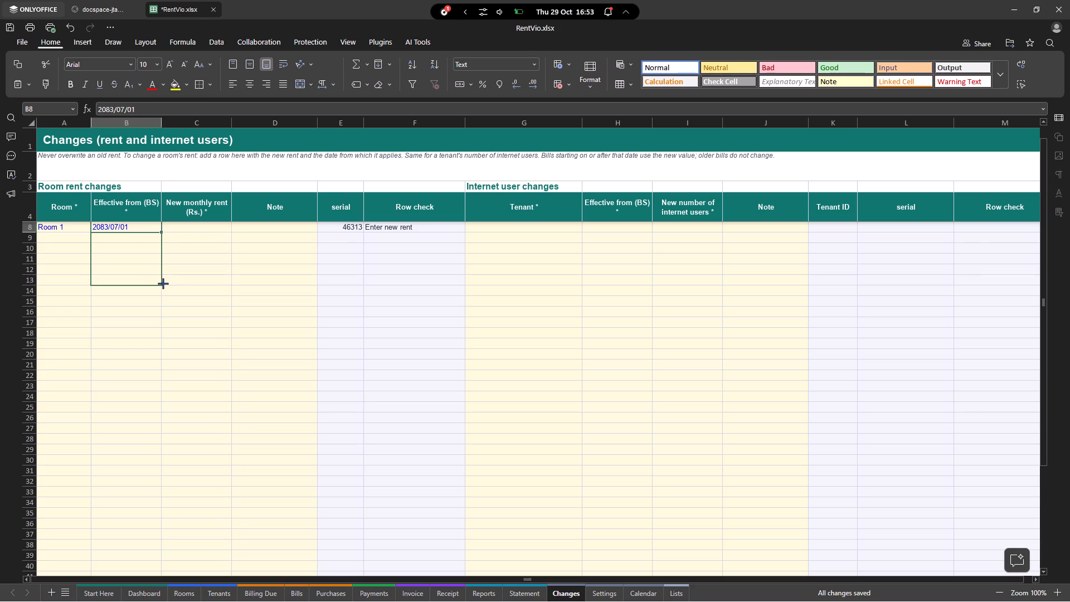
click(191, 227)
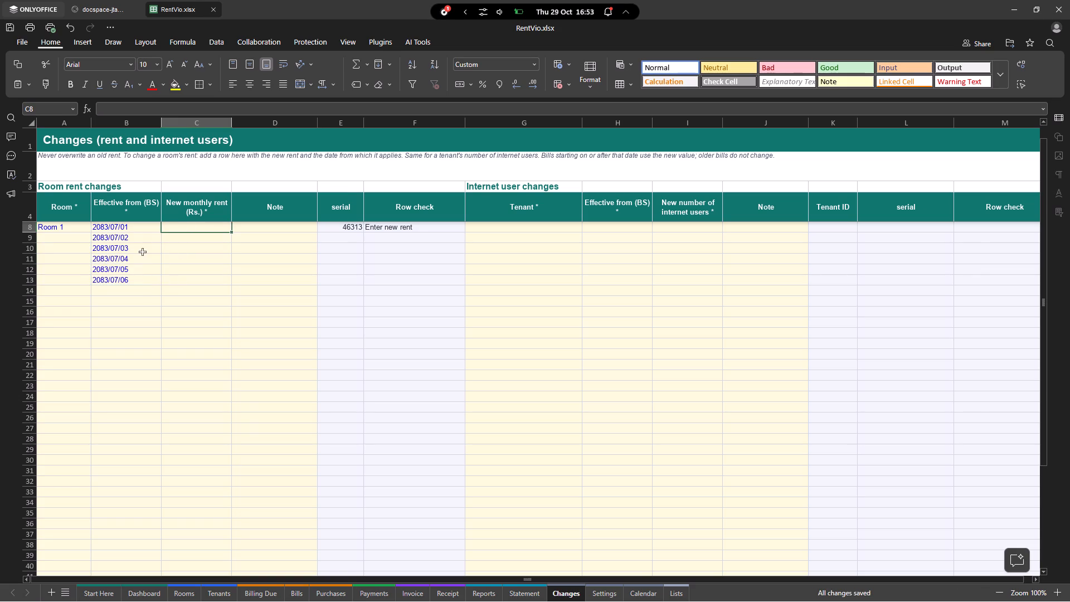
Correct the filled Effective from dates, setting row 9 to 2083/07/01 and opening the row 10 date for editing.
click(133, 238)
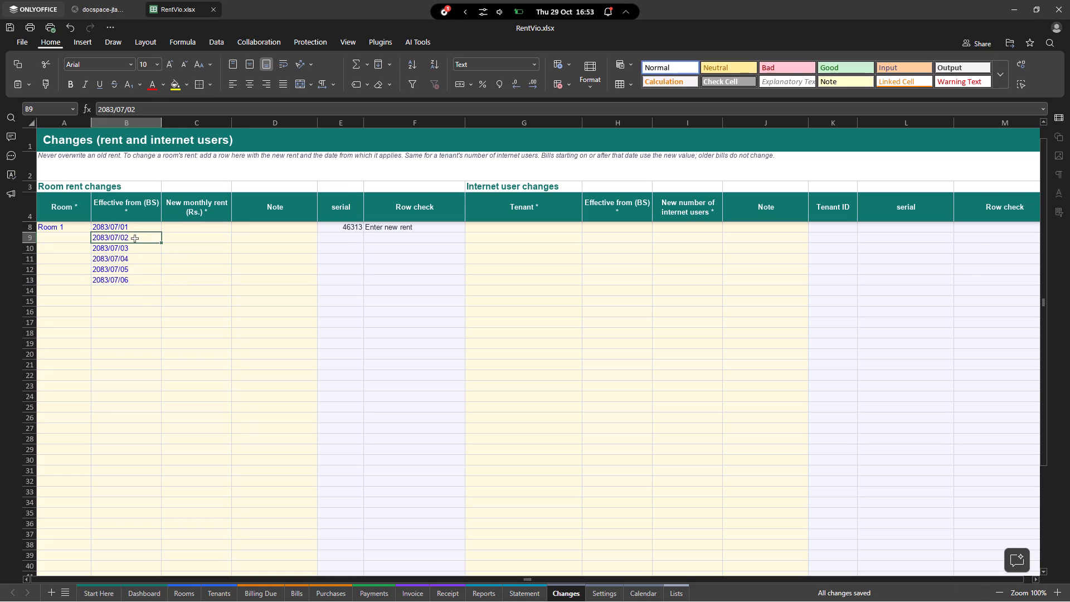
key(F2)
key(BackSpace)
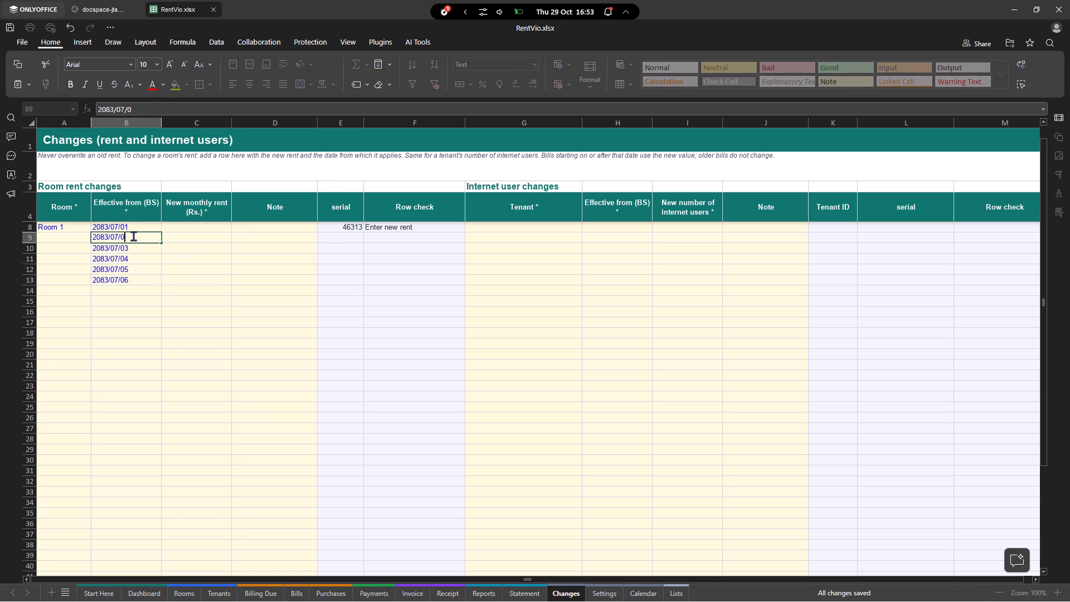
key(1)
key(Return)
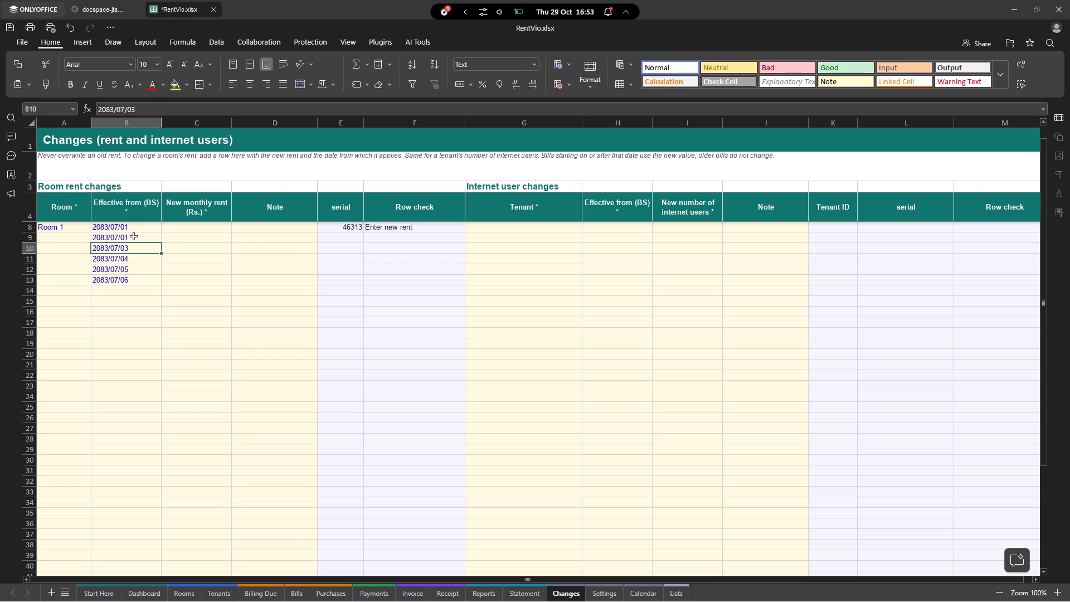
key(F2)
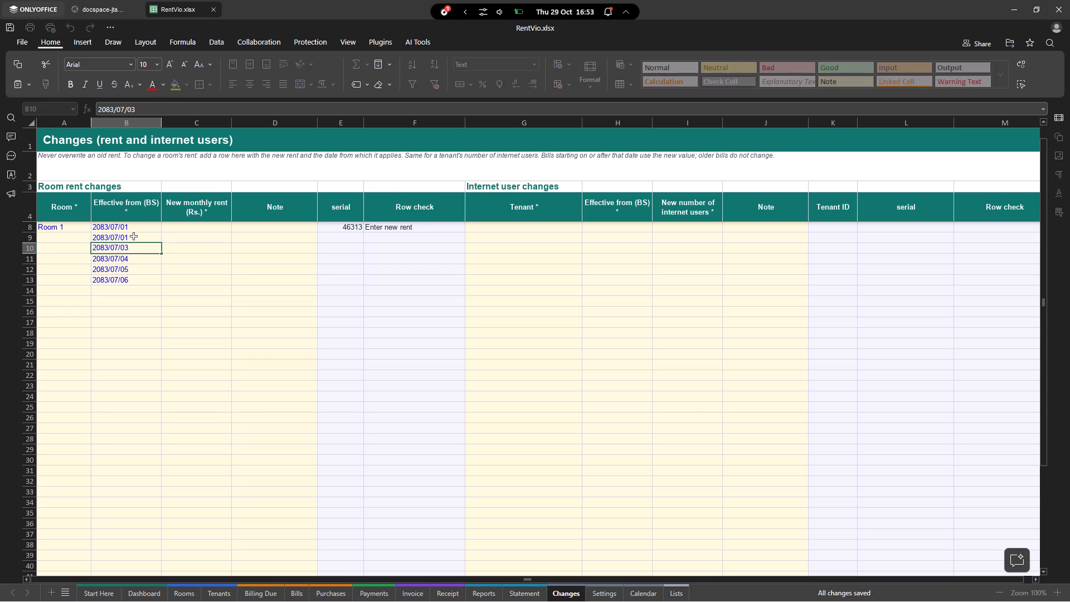